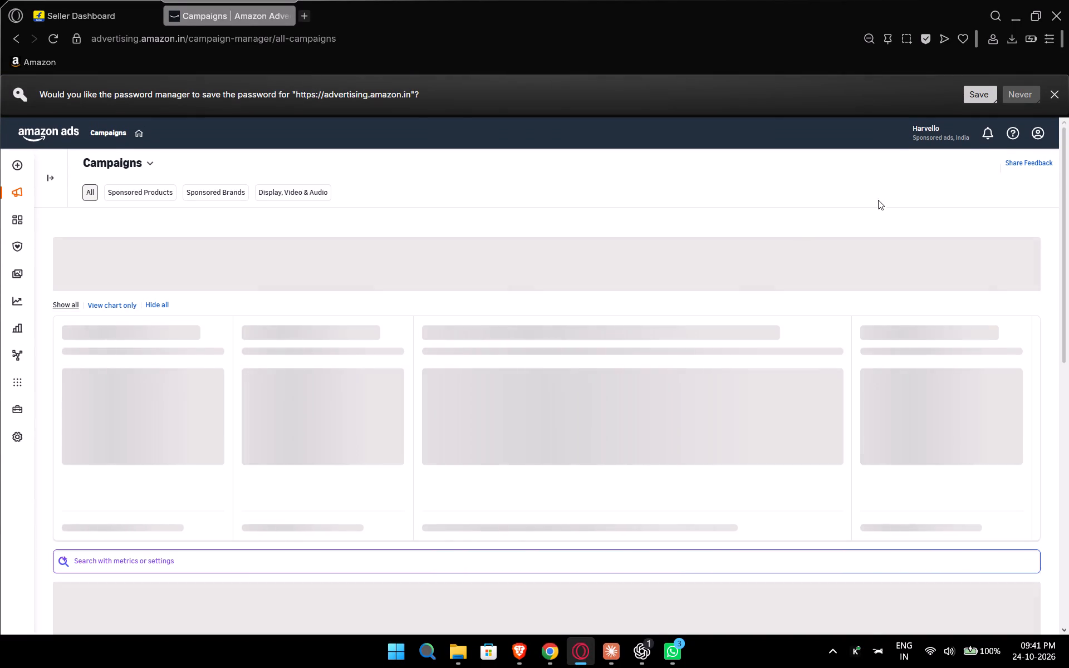
Dismiss the password-saving offer and examine the all-campaigns overview, including the performance summary and the Sindoor-SP-Exact campaign row.
{"action": "left_click", "coordinate": [1055, 96]}
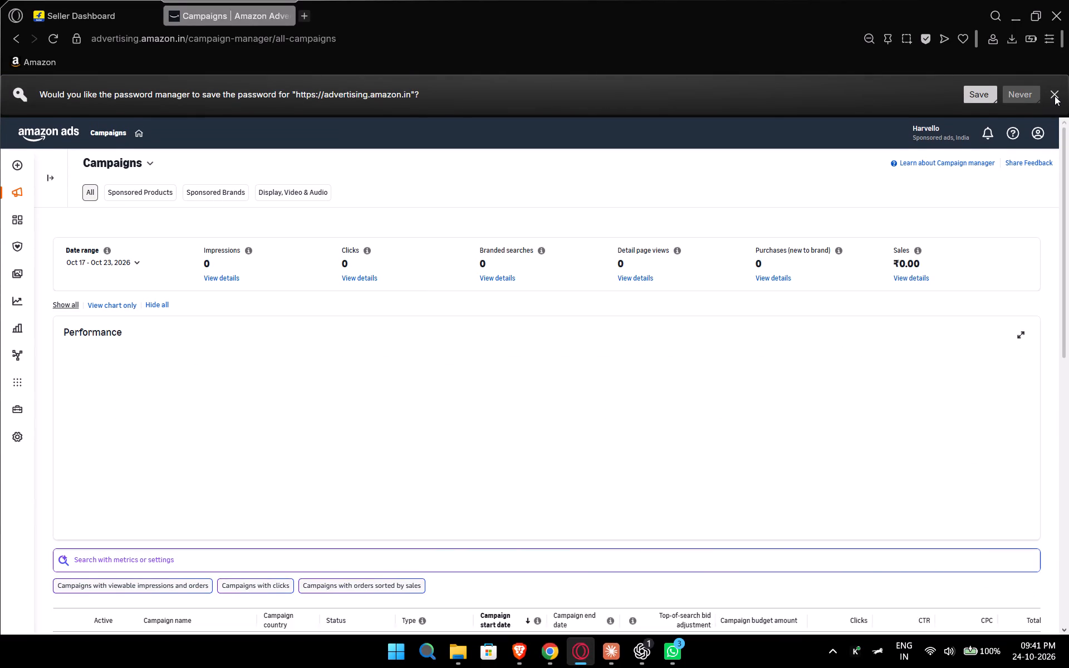
{"action": "scroll", "coordinate": [465, 328], "scroll_direction": "down", "scroll_amount": 3}
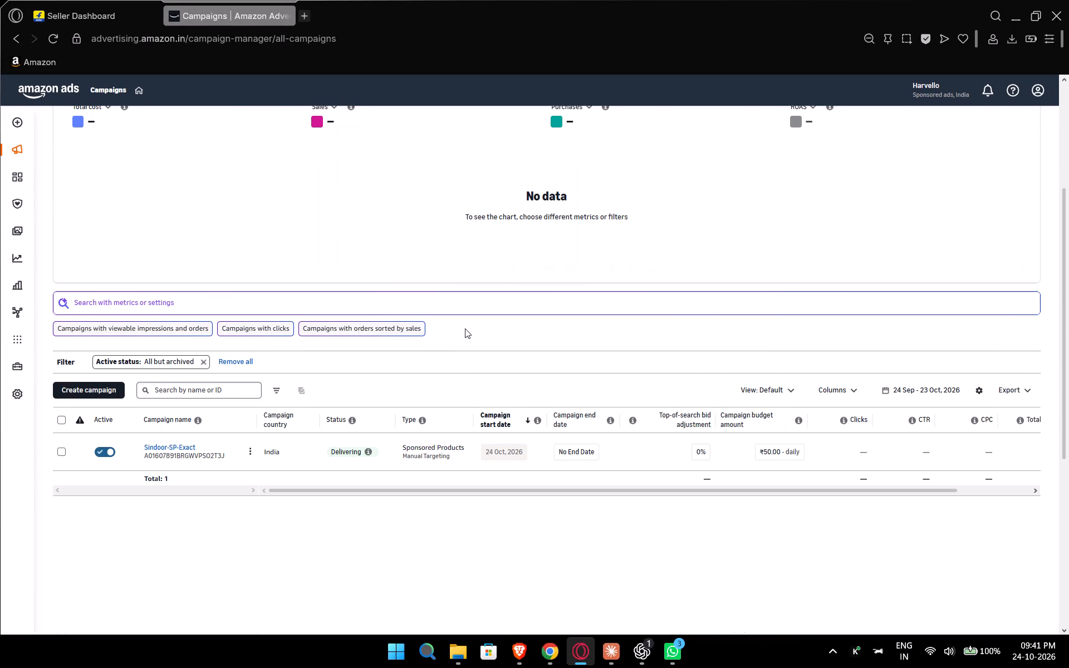
{"action": "scroll", "coordinate": [645, 447], "scroll_direction": "left", "scroll_amount": 2}
{"action": "scroll", "coordinate": [645, 447], "scroll_direction": "up", "scroll_amount": 5}
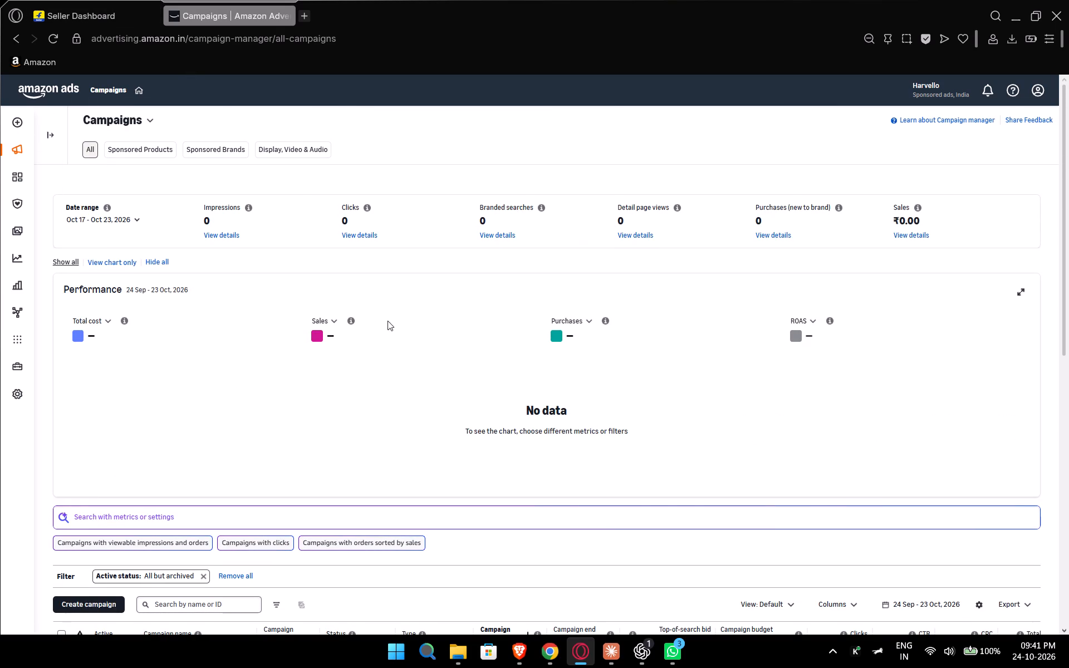
{"action": "scroll", "coordinate": [498, 410], "scroll_direction": "down", "scroll_amount": 3}
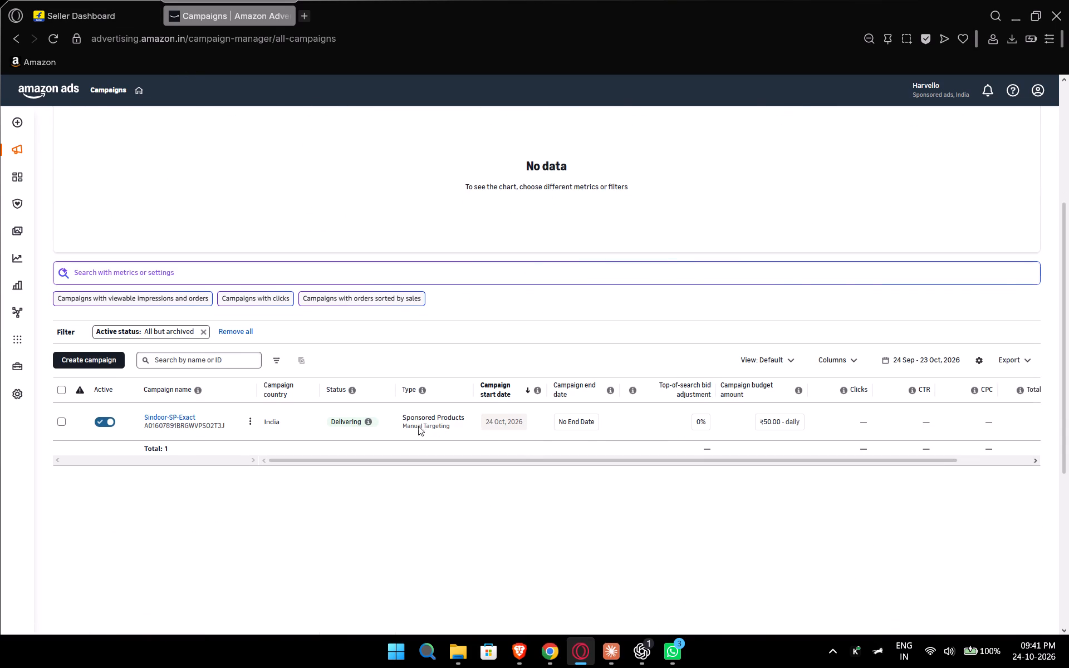
{"action": "scroll", "coordinate": [433, 421], "scroll_direction": "up", "scroll_amount": 4}
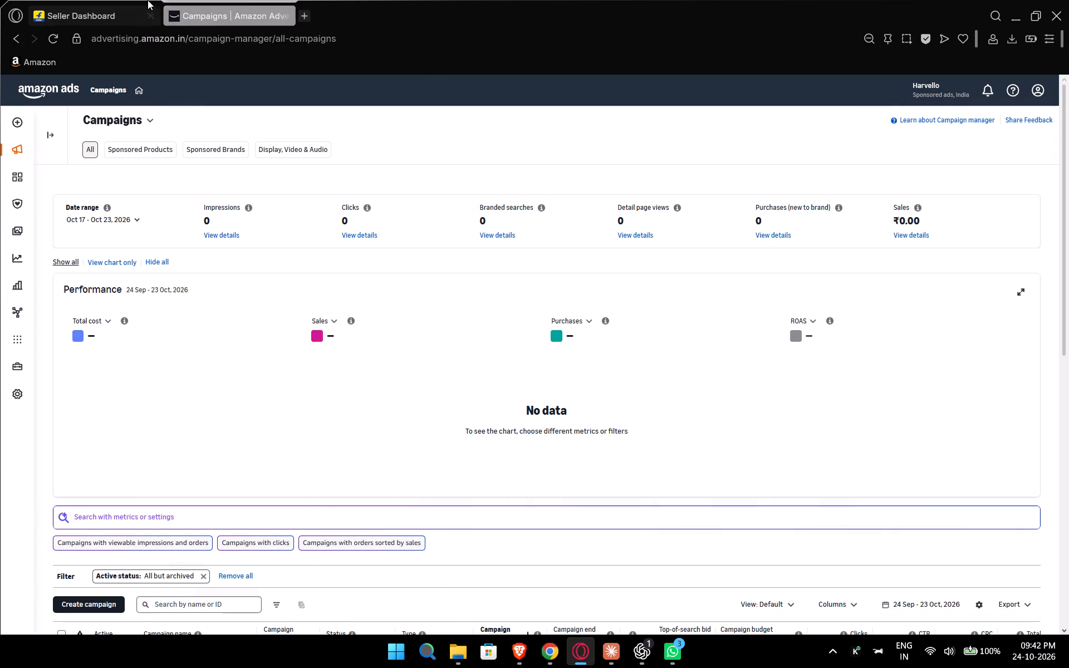
Open the Amazon Seller Central home page in a new browser tab.
{"action": "left_click", "coordinate": [301, 16]}
{"action": "type", "text": "am"}
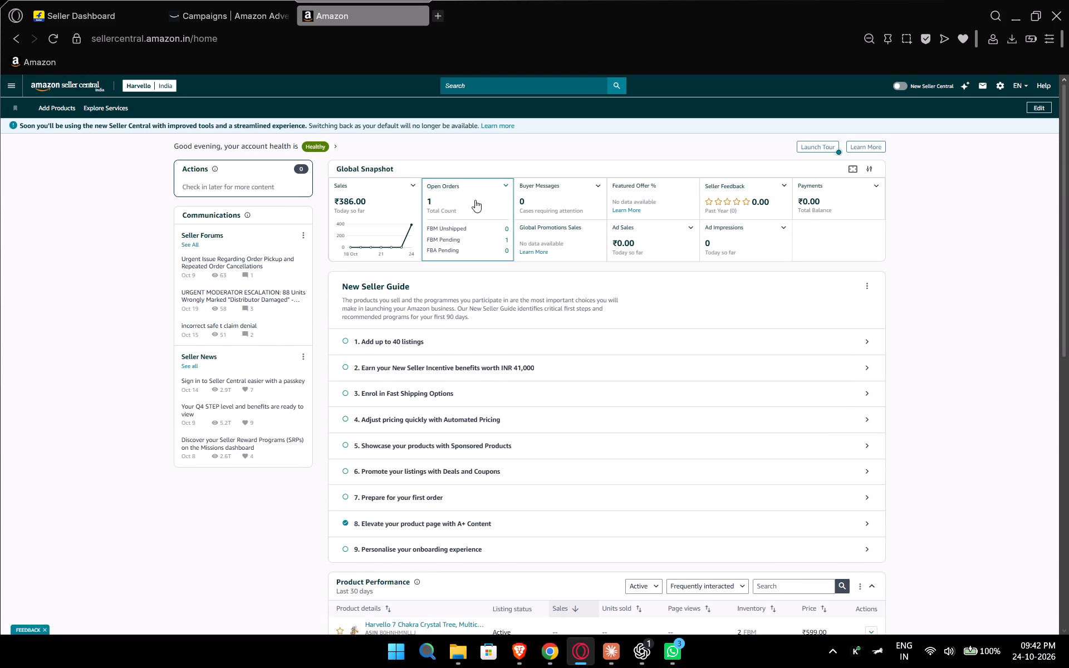
Go to Manage Orders, dismiss the Easy Ship introduction, and open the pending Easy Ship orders.
{"action": "left_click", "coordinate": [1, 82]}
{"action": "left_click", "coordinate": [8, 82]}
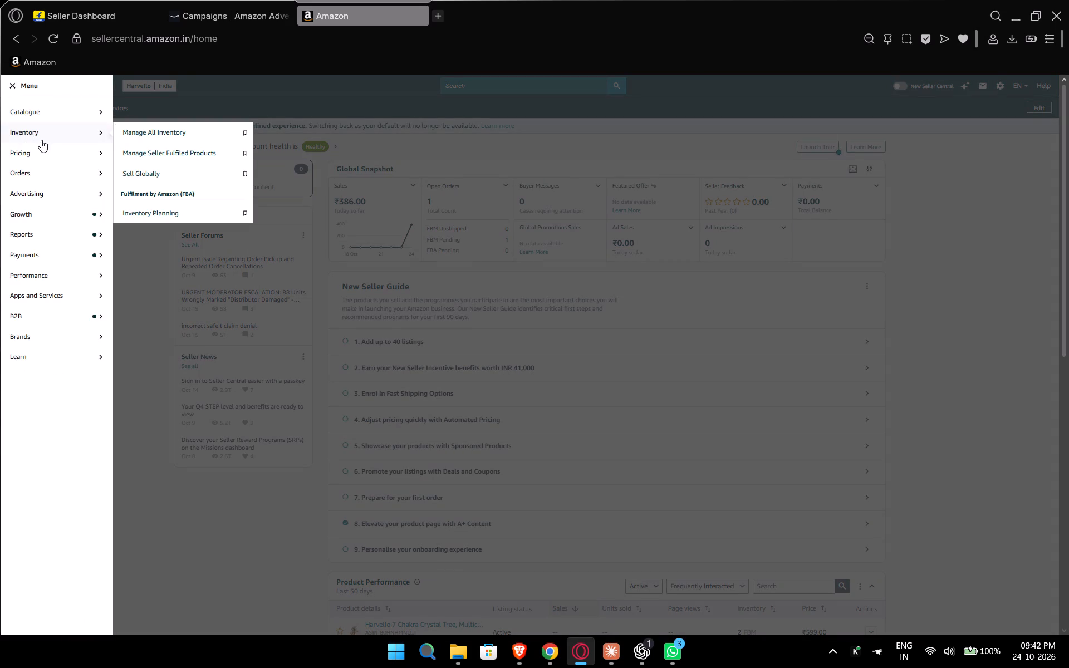
{"action": "left_click", "coordinate": [165, 174]}
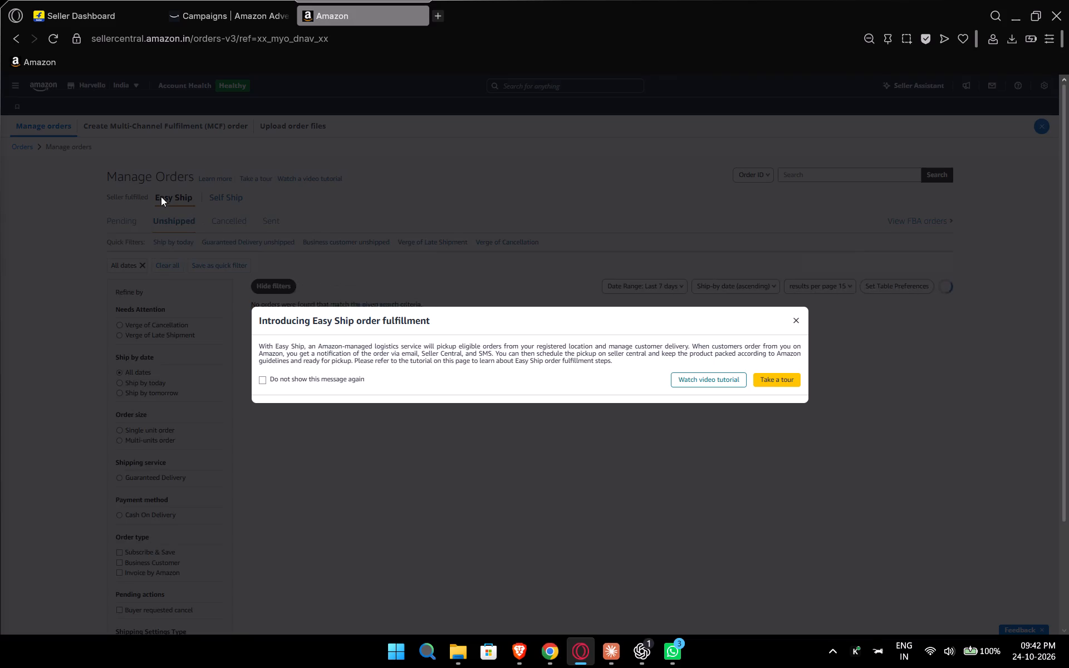
{"action": "left_click", "coordinate": [799, 317]}
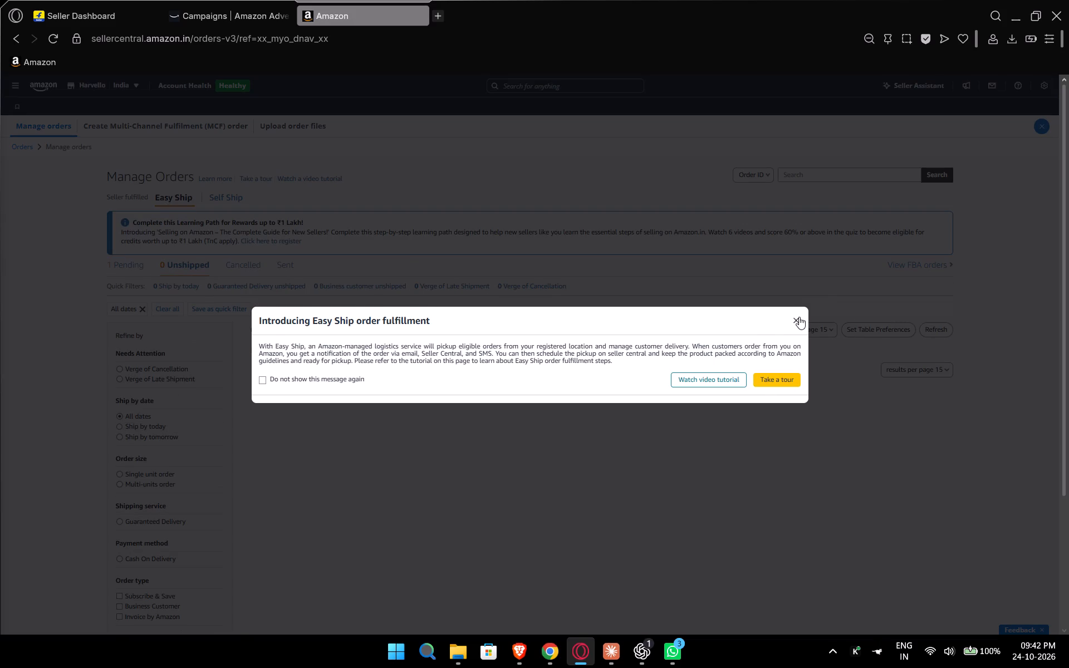
{"action": "left_click", "coordinate": [127, 265]}
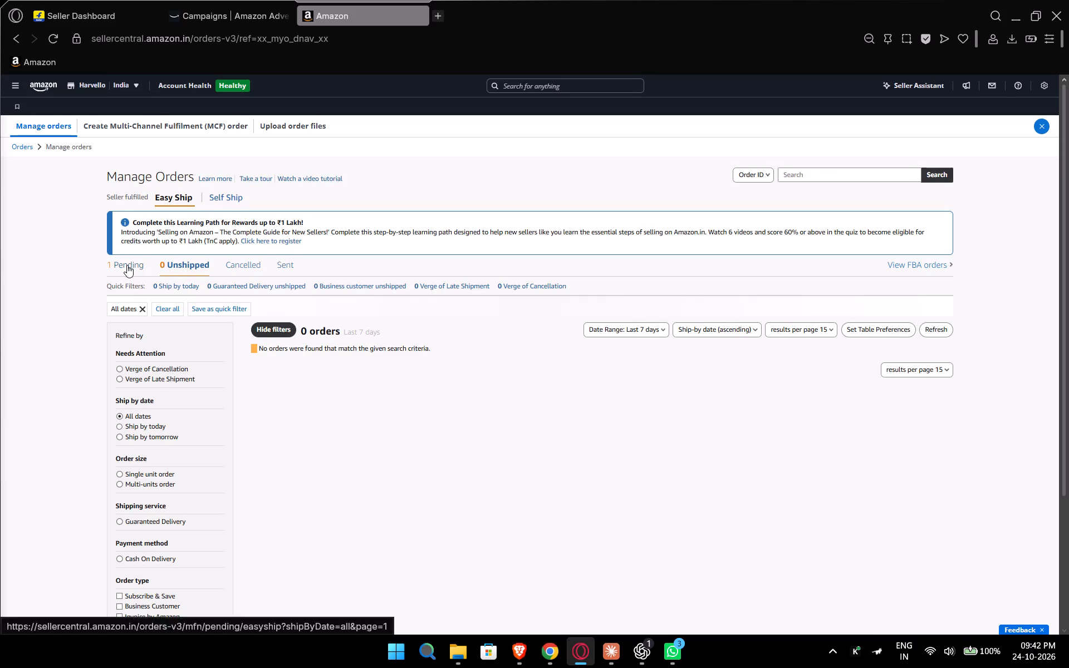
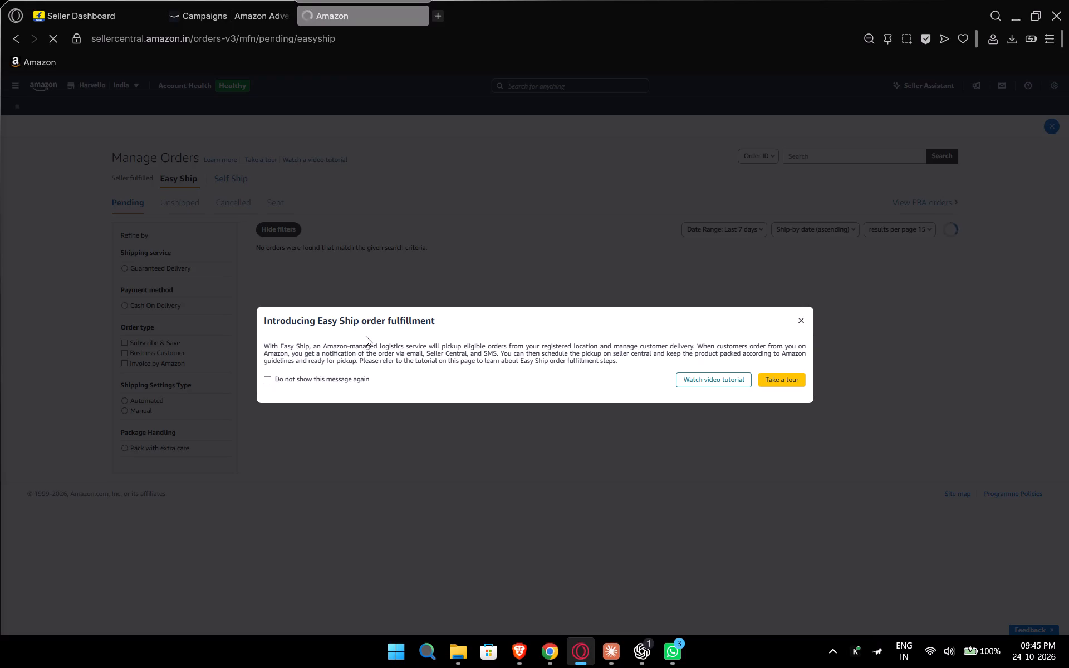
Dismiss the Easy Ship introduction and check the pending Amazon order alongside the Flipkart Seller Hub orders to dispatch.
{"action": "left_click", "coordinate": [801, 323]}
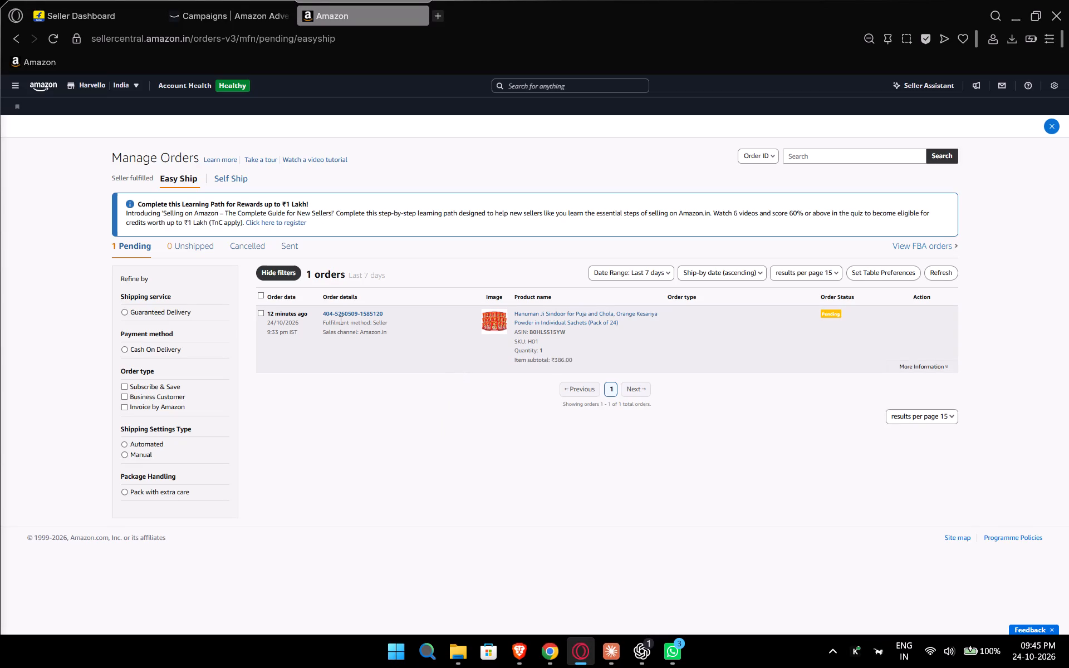
{"action": "left_click", "coordinate": [236, 0]}
{"action": "left_click", "coordinate": [344, 0]}
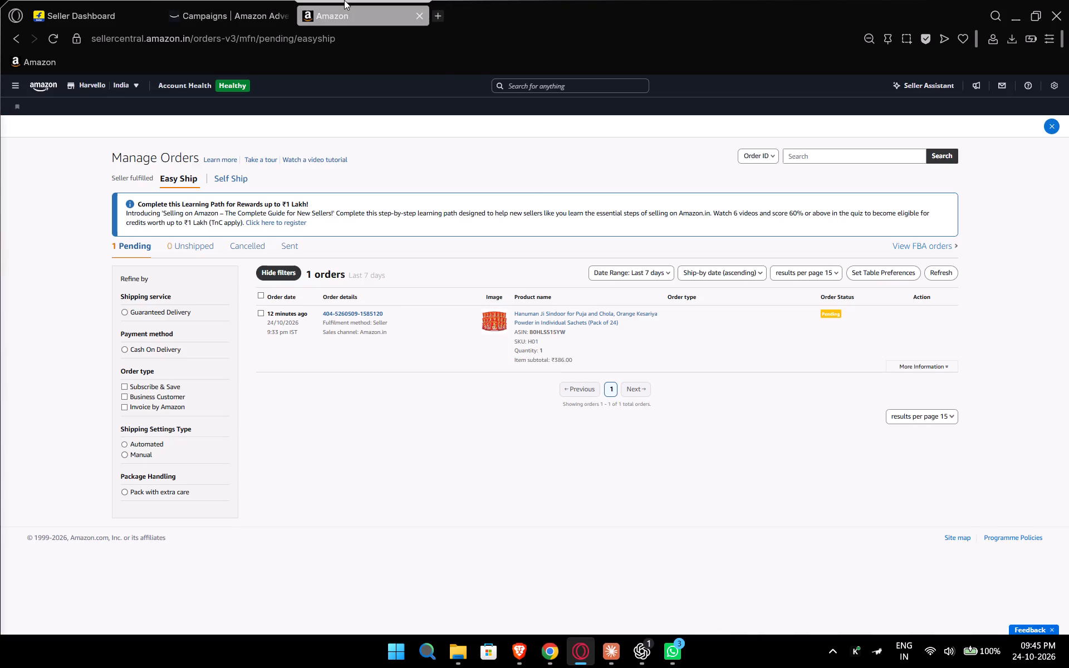
{"action": "left_click", "coordinate": [147, 0]}
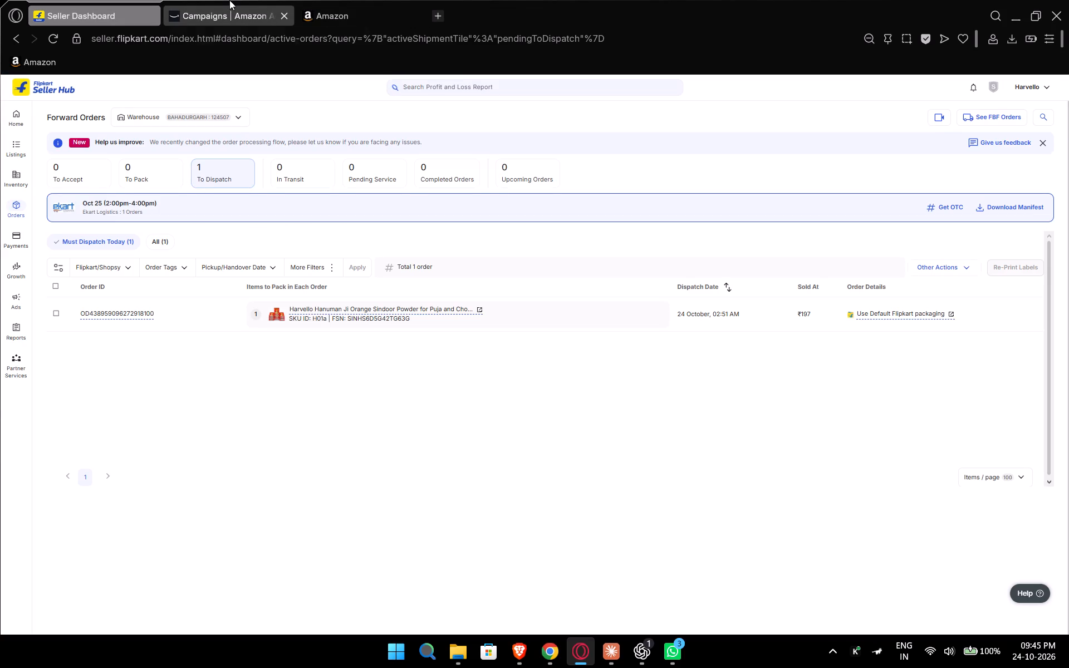
{"action": "left_click", "coordinate": [404, 0]}
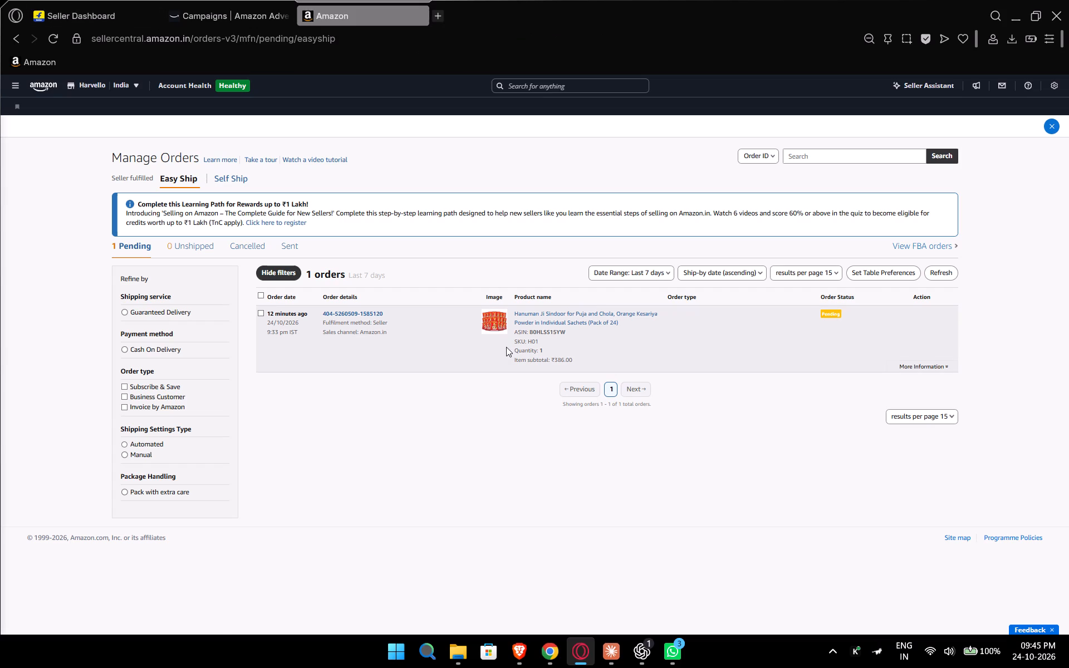
Open the pending order's Hanuman Ji Sindoor (Pack of 24) product page, examine the listing from price to product details, and close it.
{"action": "left_click", "coordinate": [551, 319]}
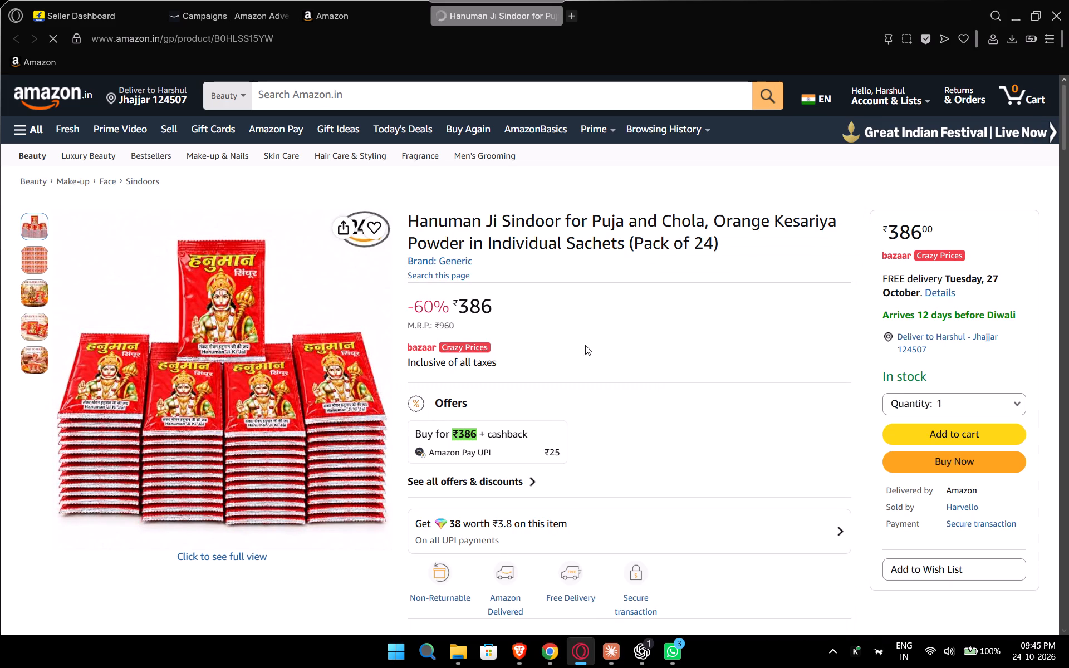
{"action": "scroll", "coordinate": [575, 363], "scroll_direction": "down", "scroll_amount": 1}
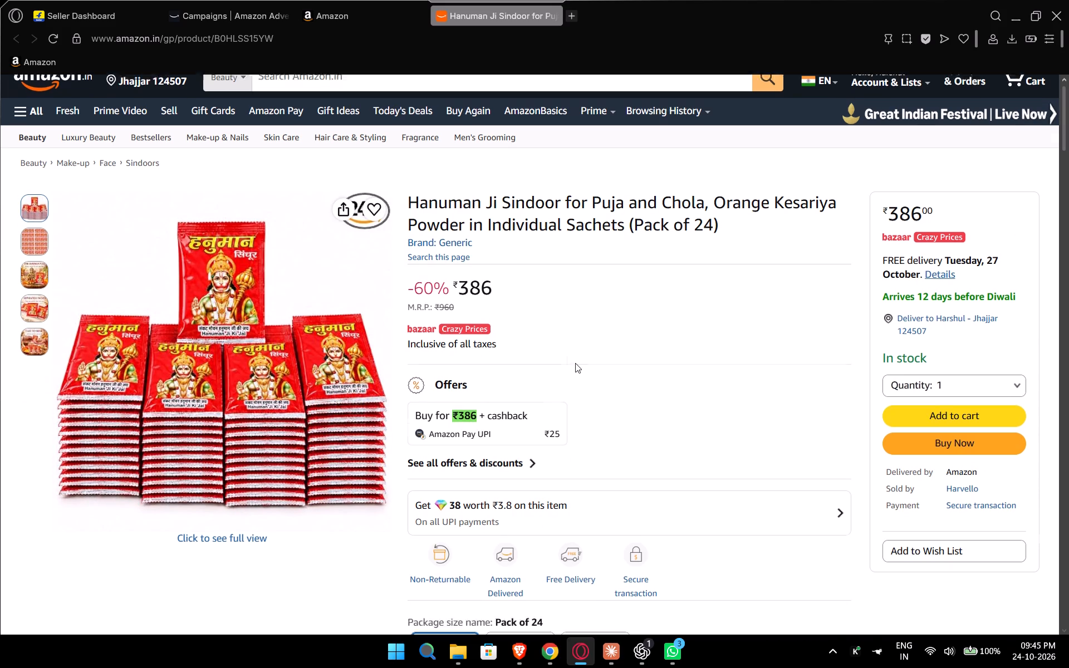
{"action": "scroll", "coordinate": [575, 363], "scroll_direction": "down", "scroll_amount": 4}
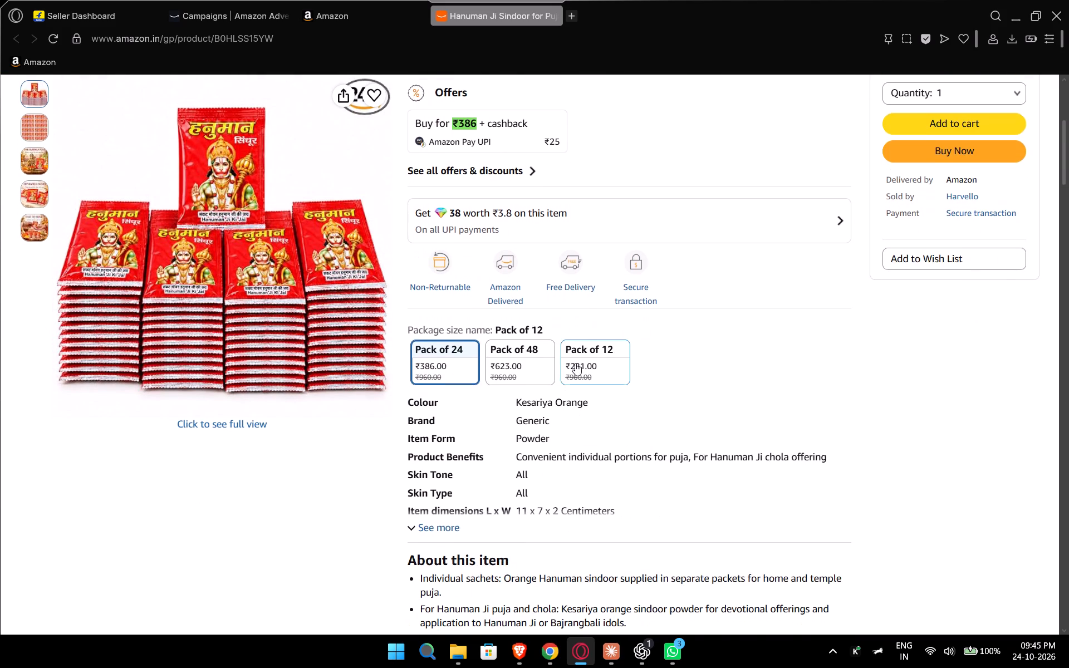
{"action": "scroll", "coordinate": [575, 363], "scroll_direction": "down", "scroll_amount": 11}
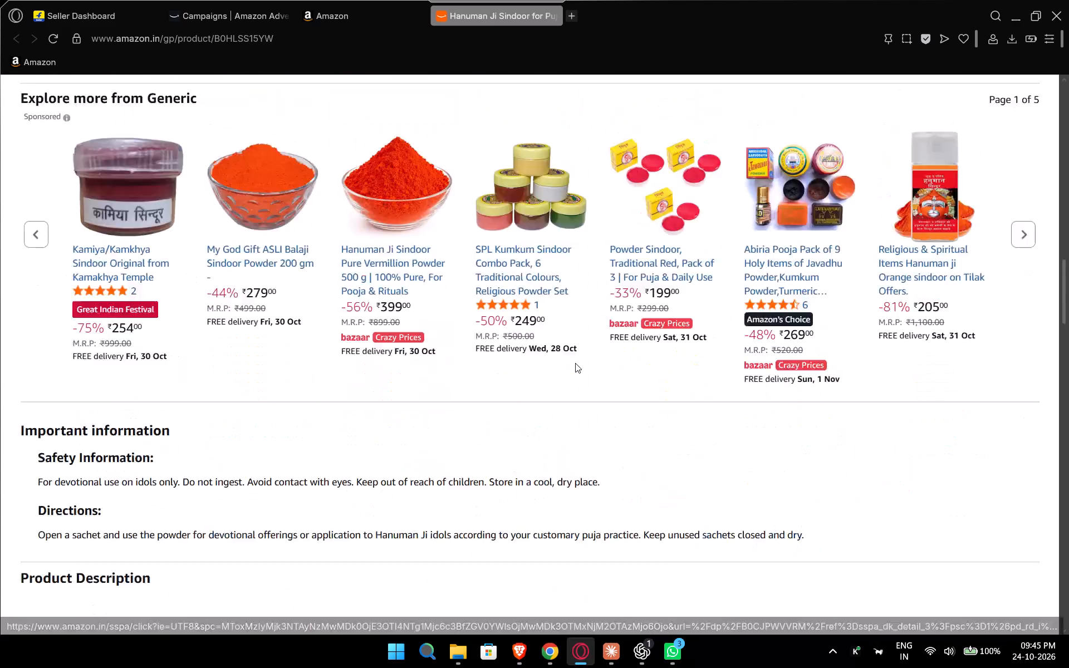
{"action": "scroll", "coordinate": [575, 363], "scroll_direction": "down", "scroll_amount": 9}
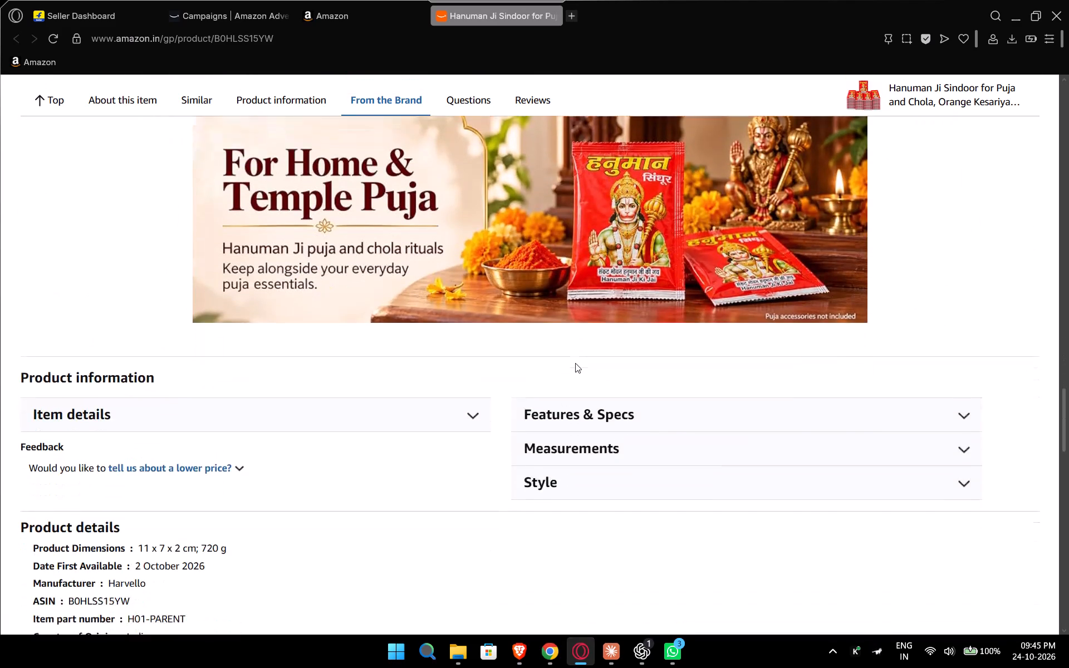
{"action": "scroll", "coordinate": [575, 363], "scroll_direction": "down", "scroll_amount": 2}
{"action": "scroll", "coordinate": [575, 363], "scroll_direction": "up", "scroll_amount": 18}
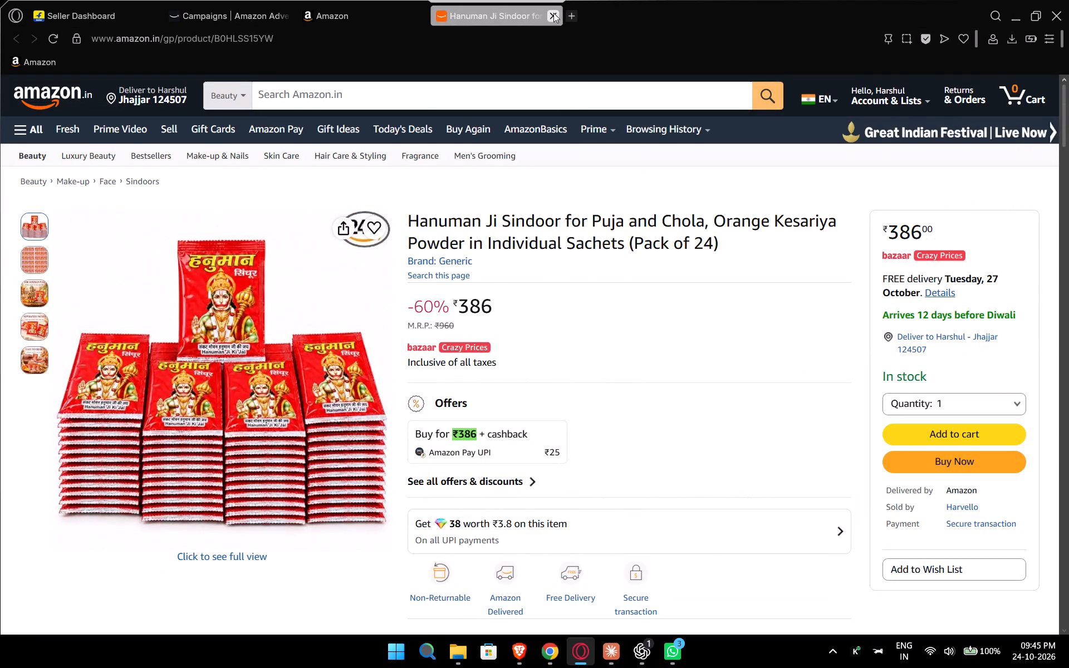
{"action": "left_click", "coordinate": [553, 13]}
Return to the Amazon Ads all-campaigns overview, reload it, and check the performance summary and Sindoor-SP-Exact row.
{"action": "left_click", "coordinate": [212, 1]}
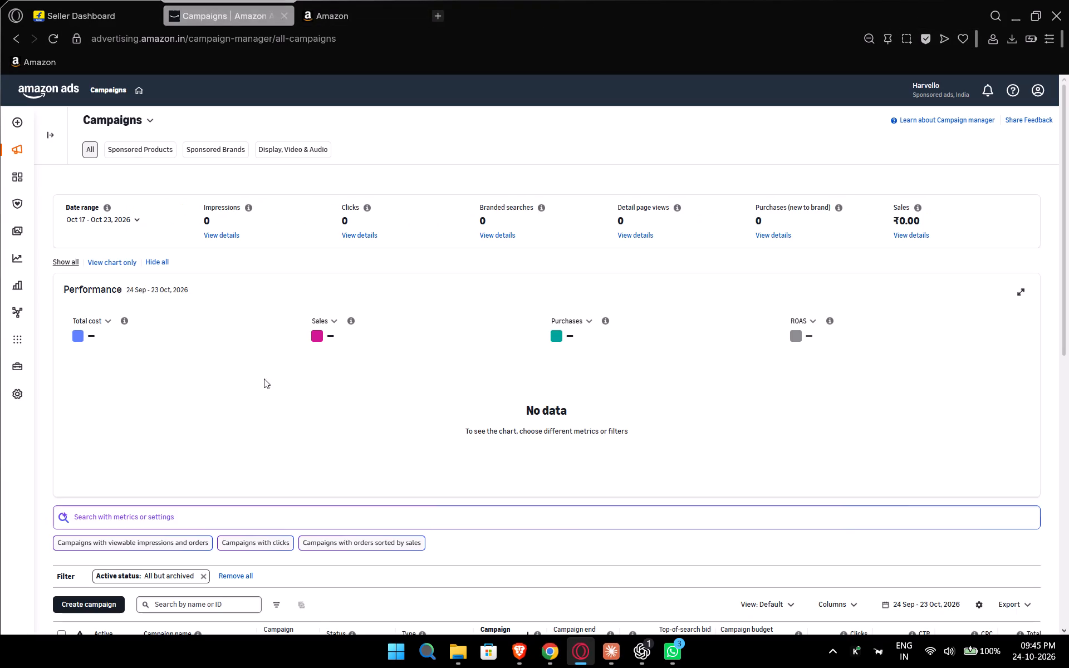
{"action": "scroll", "coordinate": [259, 387], "scroll_direction": "down", "scroll_amount": 2}
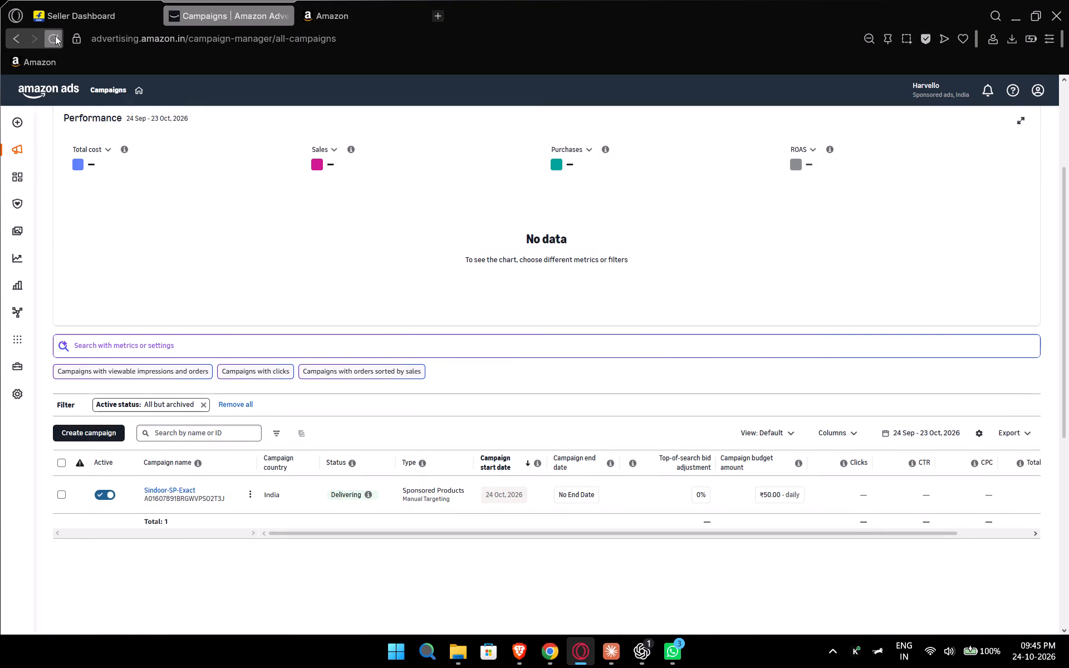
{"action": "left_click", "coordinate": [55, 36]}
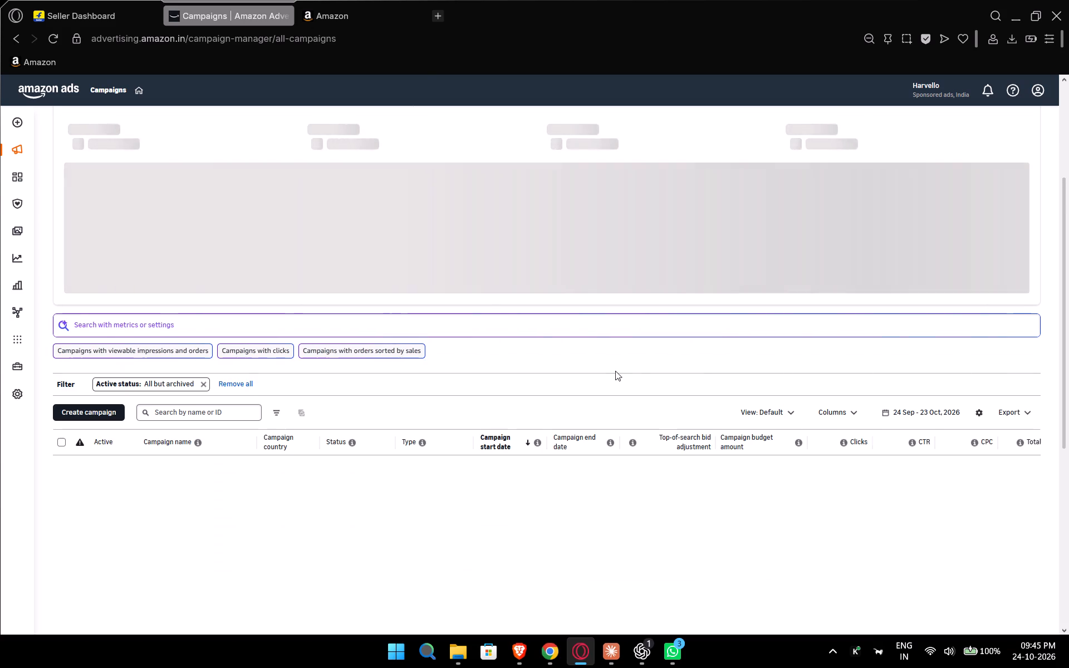
{"action": "scroll", "coordinate": [597, 387], "scroll_direction": "up", "scroll_amount": 3}
{"action": "scroll", "coordinate": [597, 387], "scroll_direction": "down", "scroll_amount": 2}
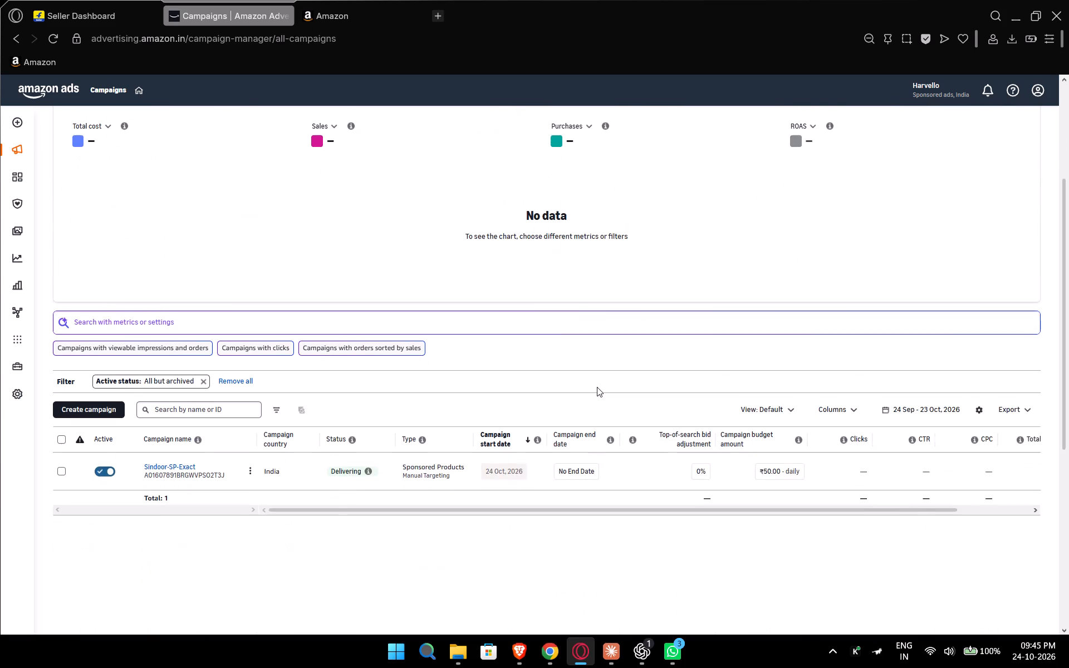
{"action": "scroll", "coordinate": [597, 387], "scroll_direction": "down", "scroll_amount": 1}
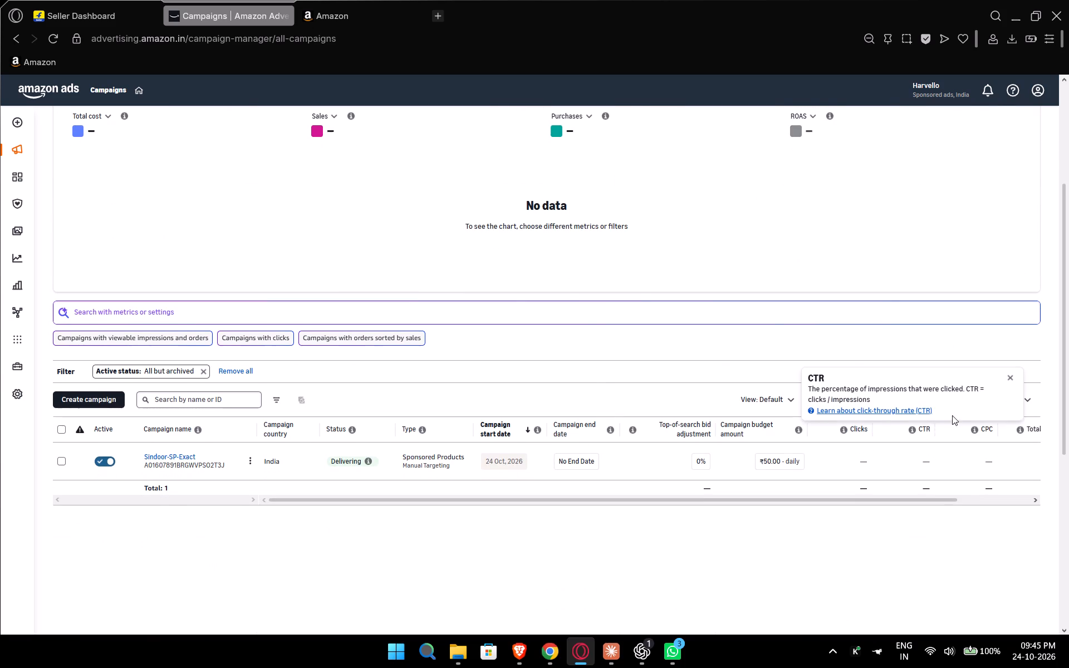
Set the campaign date range to Today and examine the performance summary and the Sindoor-SP-Exact row's metric columns.
{"action": "left_click", "coordinate": [924, 398]}
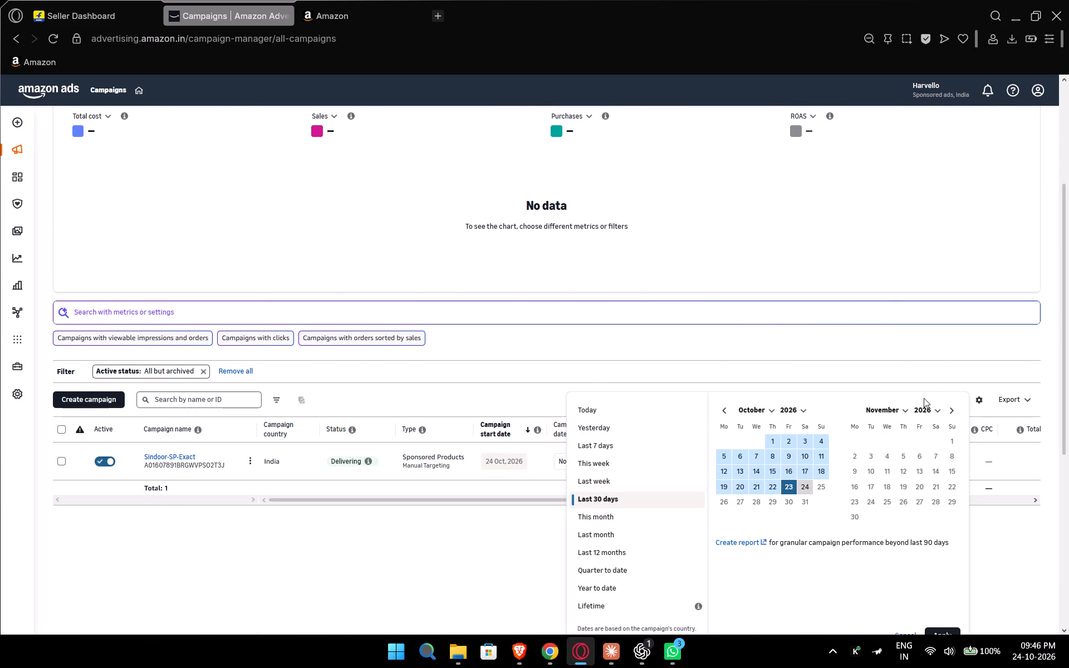
{"action": "left_click", "coordinate": [627, 405]}
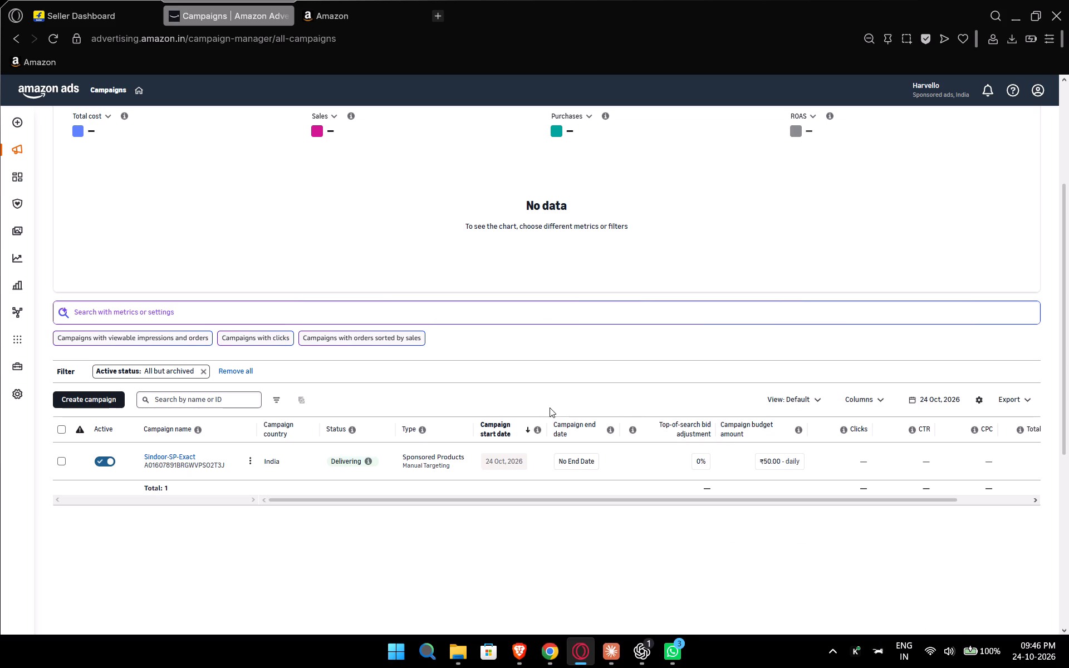
{"action": "scroll", "coordinate": [550, 407], "scroll_direction": "up", "scroll_amount": 4}
{"action": "scroll", "coordinate": [550, 407], "scroll_direction": "down", "scroll_amount": 2}
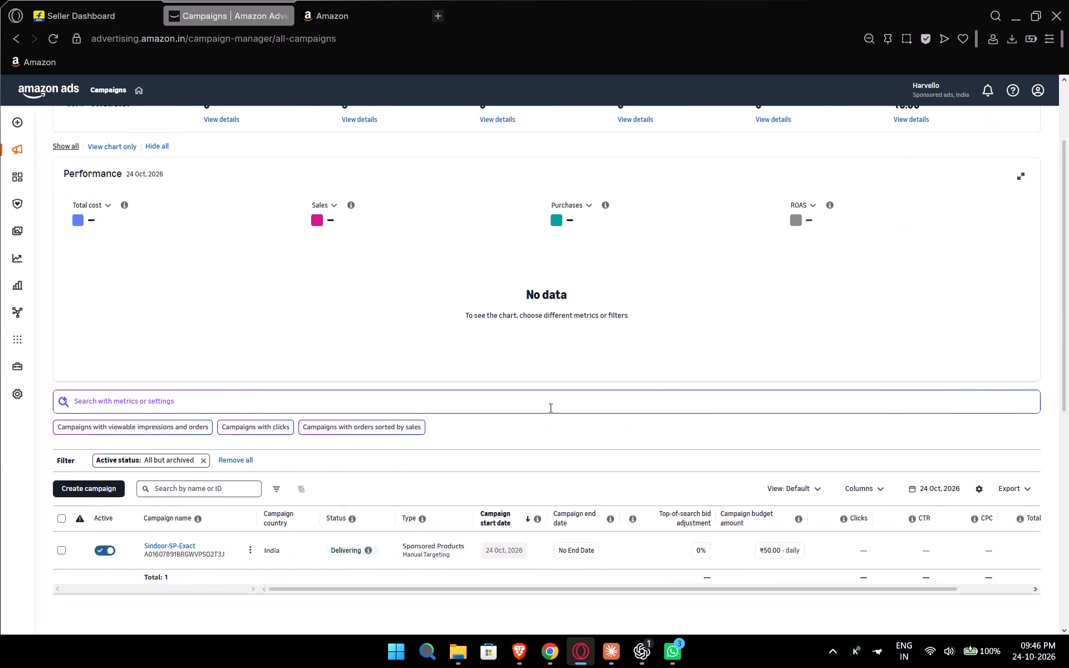
{"action": "scroll", "coordinate": [550, 407], "scroll_direction": "down", "scroll_amount": 2}
{"action": "scroll", "coordinate": [684, 433], "scroll_direction": "left", "scroll_amount": 3}
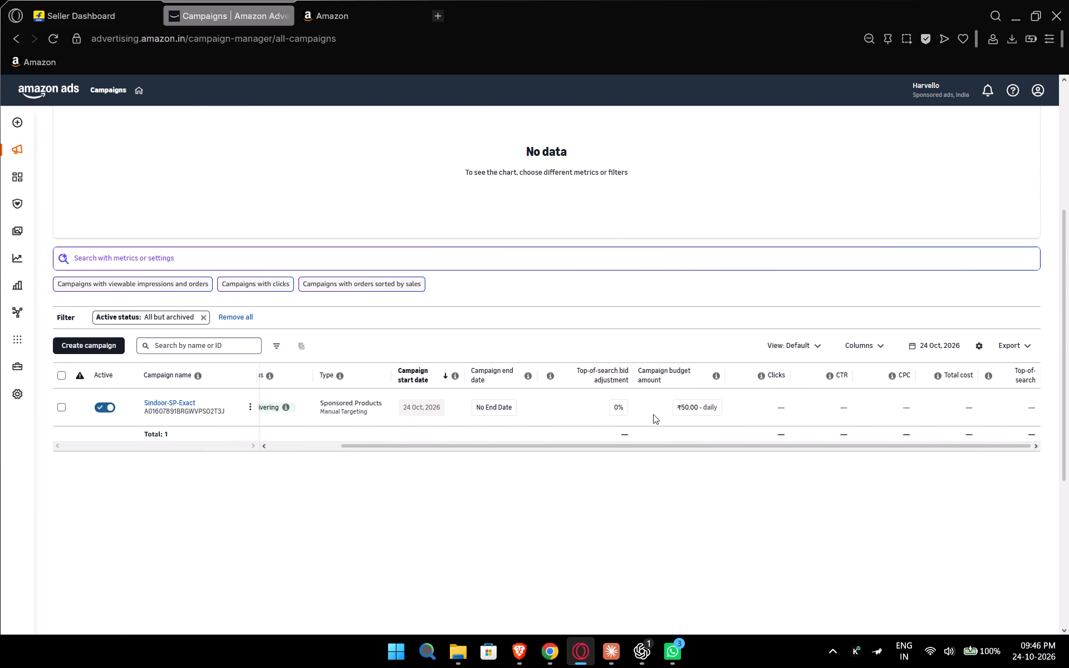
{"action": "scroll", "coordinate": [653, 414], "scroll_direction": "right", "scroll_amount": 5}
{"action": "scroll", "coordinate": [557, 347], "scroll_direction": "up", "scroll_amount": 5}
Go back to Seller Central's pending Easy Ship orders, reload the list, and dismiss the Easy Ship introduction.
{"action": "left_click", "coordinate": [366, 0]}
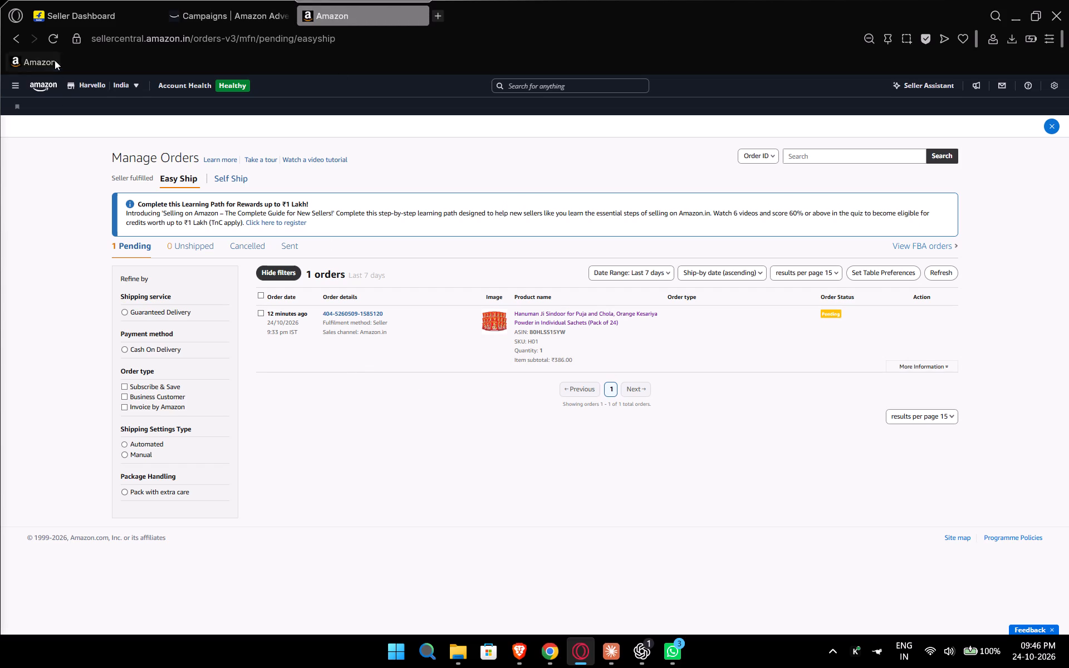
{"action": "left_click", "coordinate": [55, 40]}
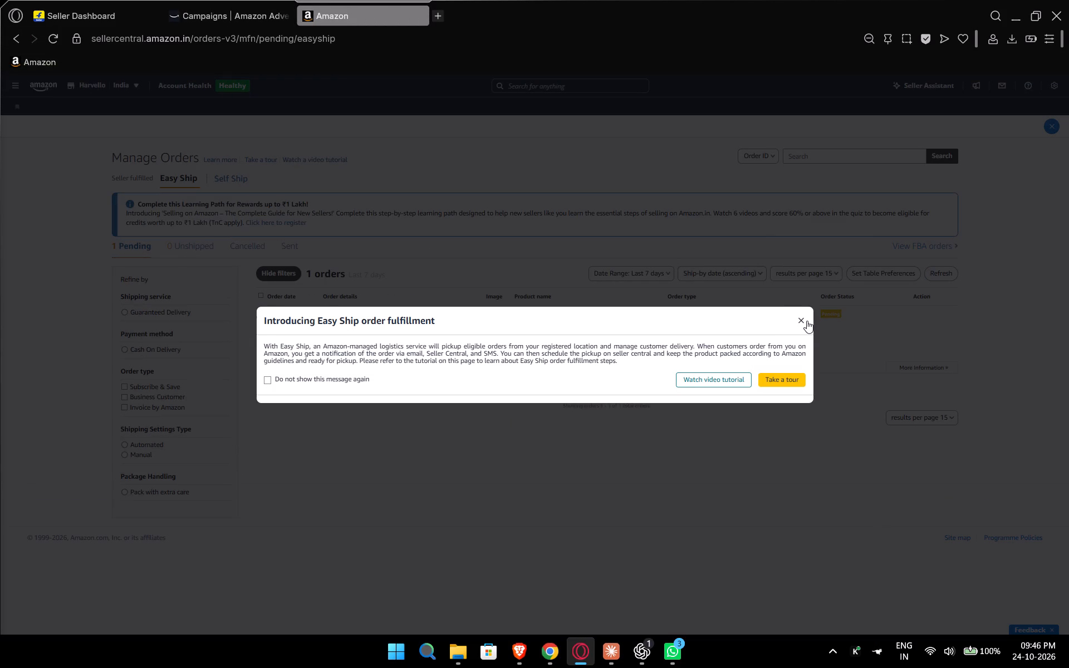
{"action": "left_click", "coordinate": [807, 321]}
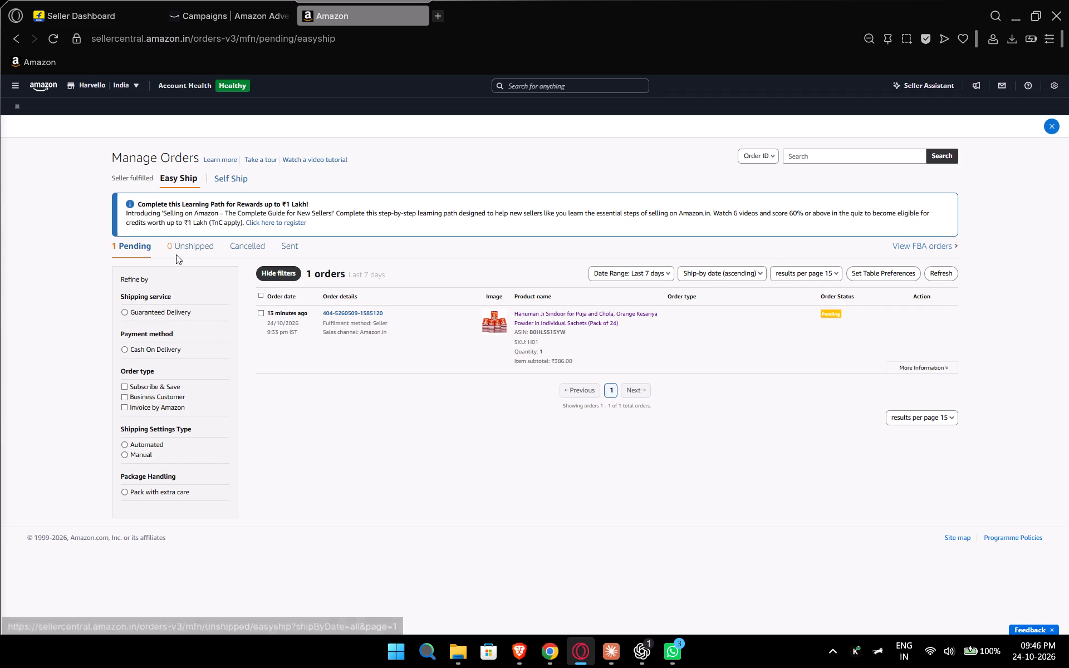
Open the pending sindoor order's details, block the site's device-access request, and examine the order summary and contents.
{"action": "left_click", "coordinate": [352, 311]}
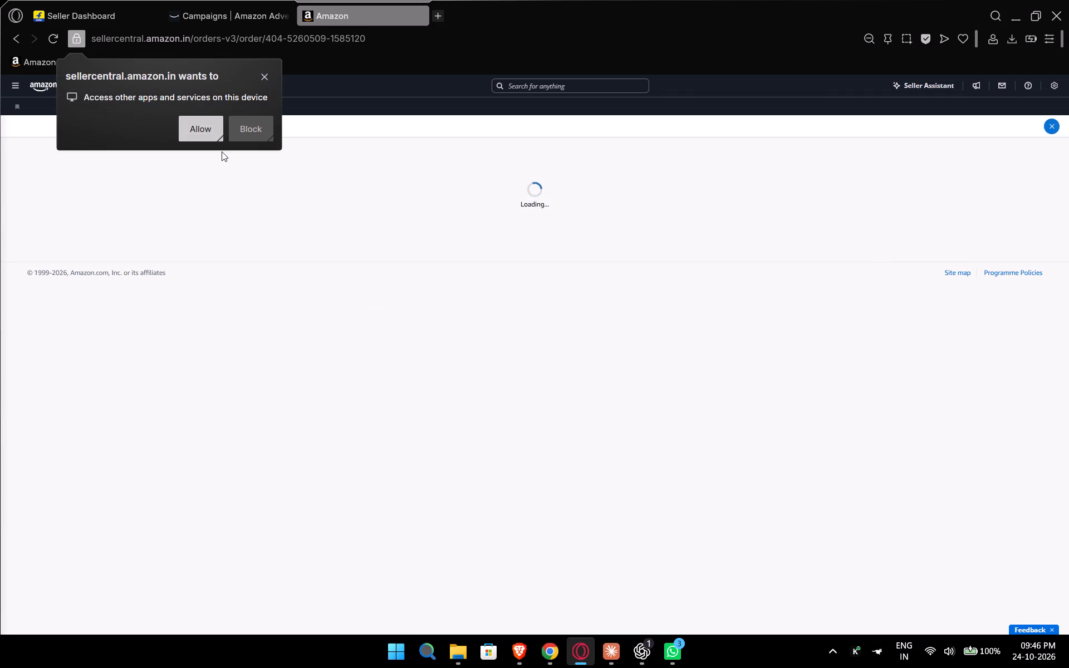
{"action": "left_click", "coordinate": [250, 126]}
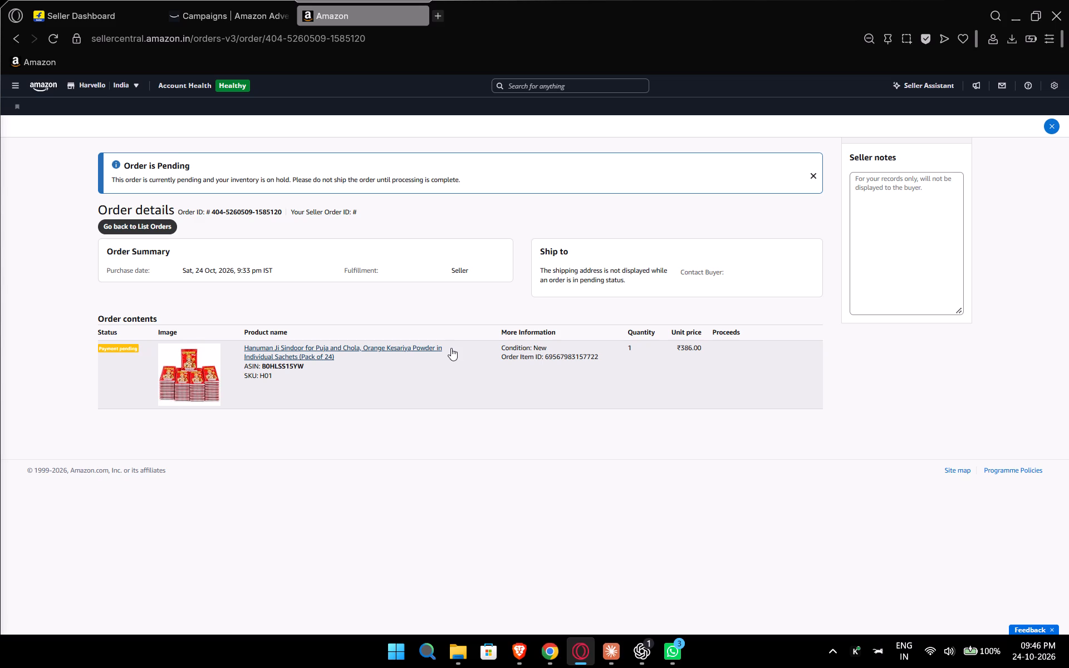
{"action": "scroll", "coordinate": [406, 326], "scroll_direction": "right", "scroll_amount": 12}
Return to the pending orders list and dismiss the Easy Ship introduction with "Do not show this message again" enabled.
{"action": "left_click", "coordinate": [12, 39]}
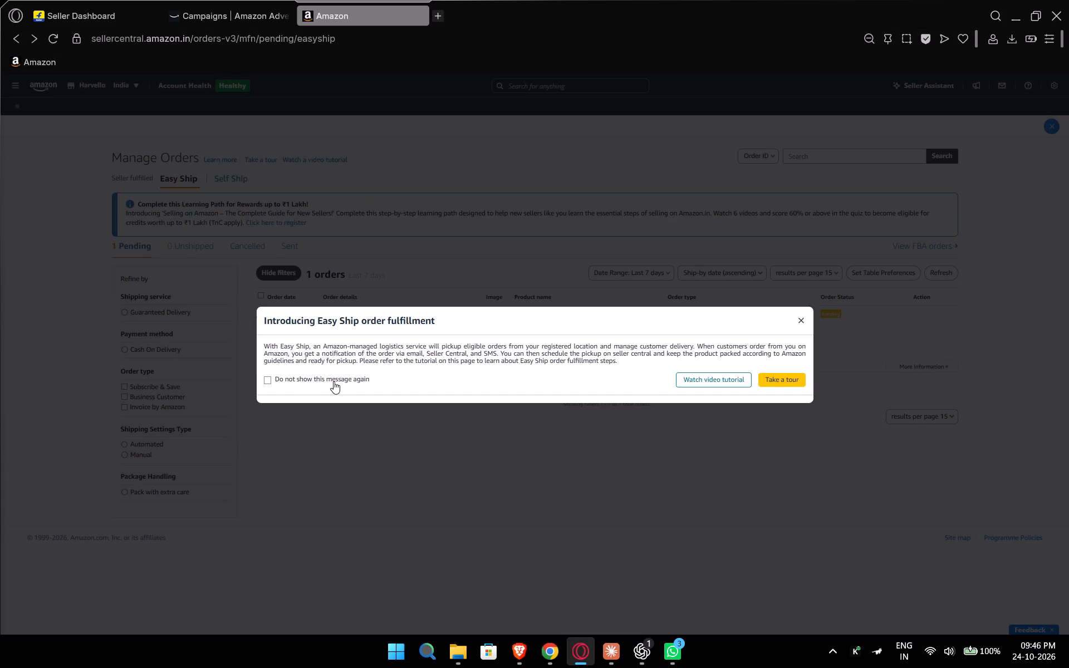
{"action": "left_click", "coordinate": [268, 379]}
{"action": "left_click", "coordinate": [798, 323]}
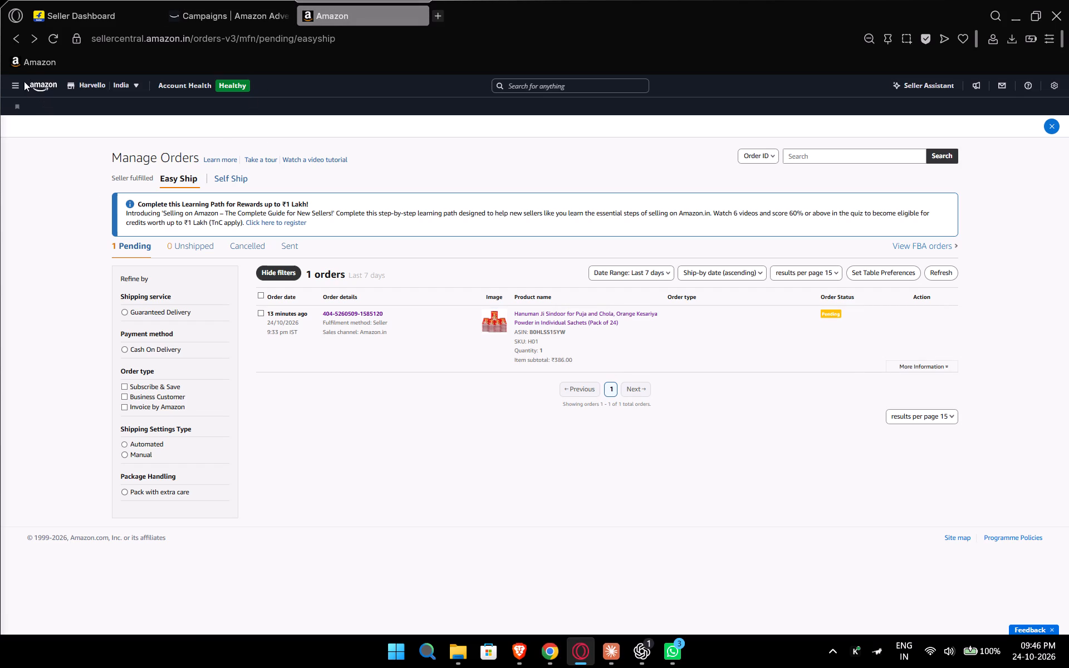
Open the Manage products page in Seller Central.
{"action": "left_click", "coordinate": [10, 85]}
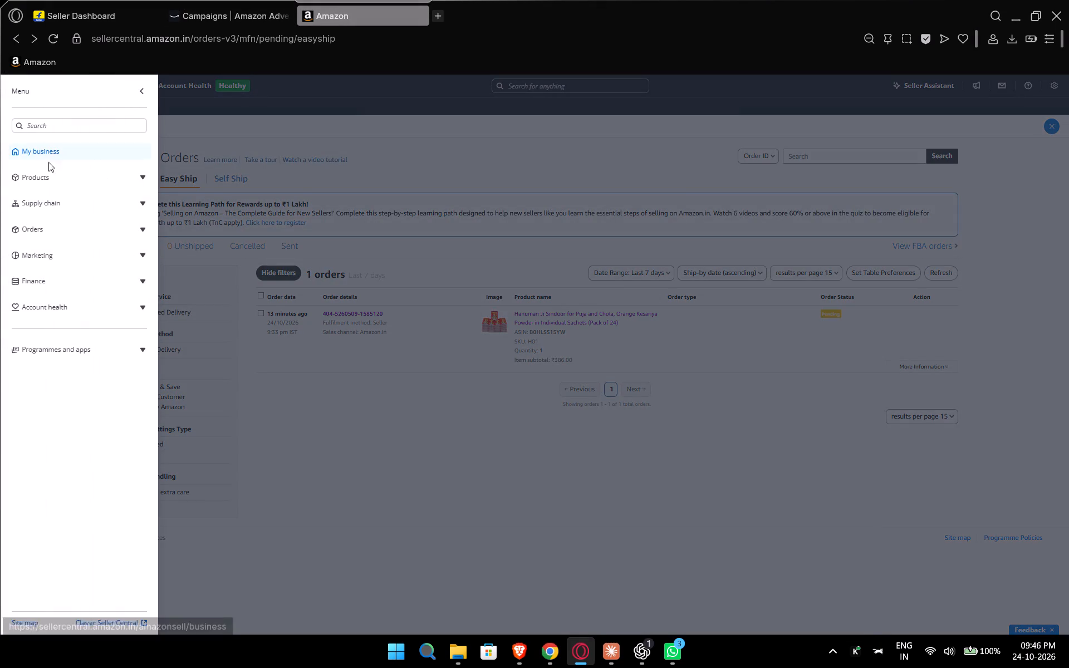
{"action": "left_click", "coordinate": [52, 179]}
{"action": "left_click", "coordinate": [45, 209]}
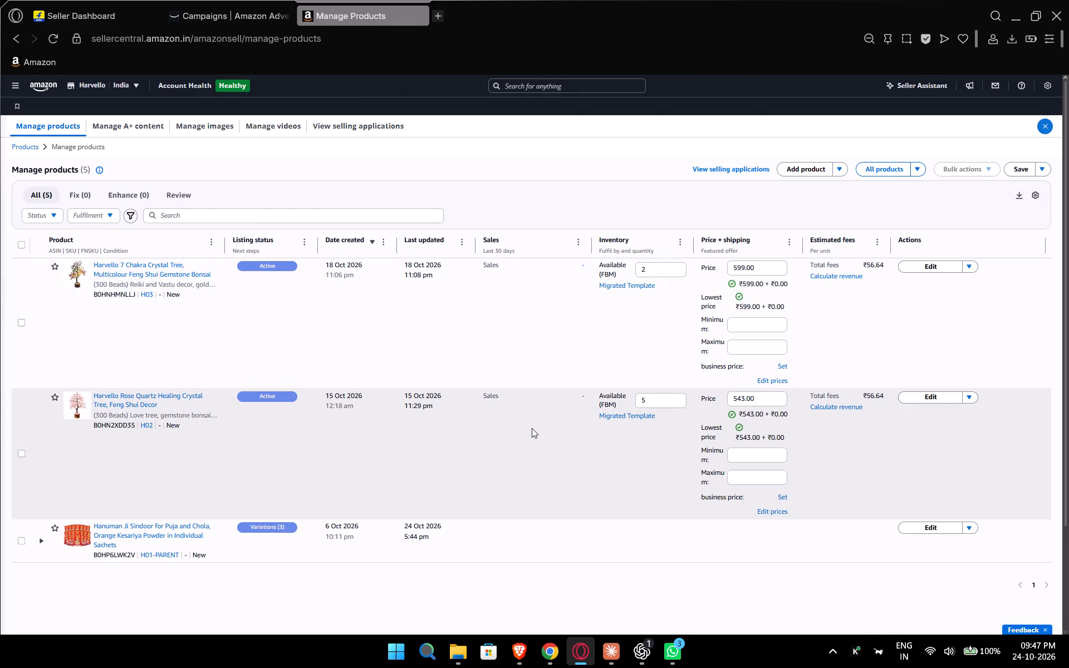
Expand the Hanuman Ji Sindoor parent listing and examine its pack-size variations' status, inventory, prices and estimated fees.
{"action": "scroll", "coordinate": [532, 428], "scroll_direction": "down", "scroll_amount": 3}
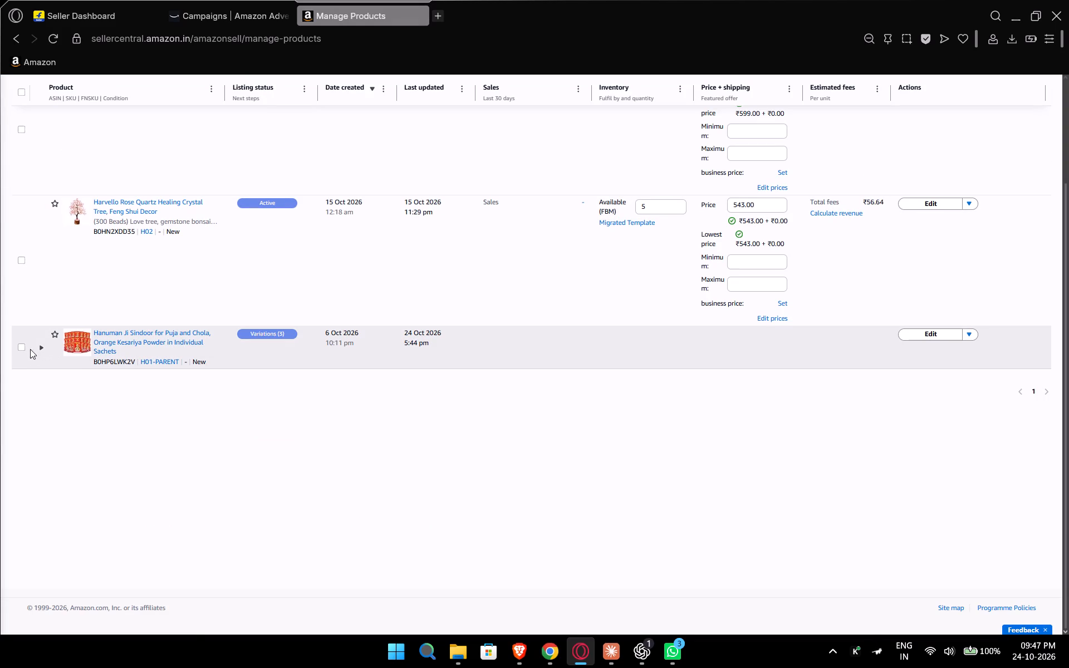
{"action": "left_click", "coordinate": [37, 347]}
{"action": "left_click", "coordinate": [43, 349]}
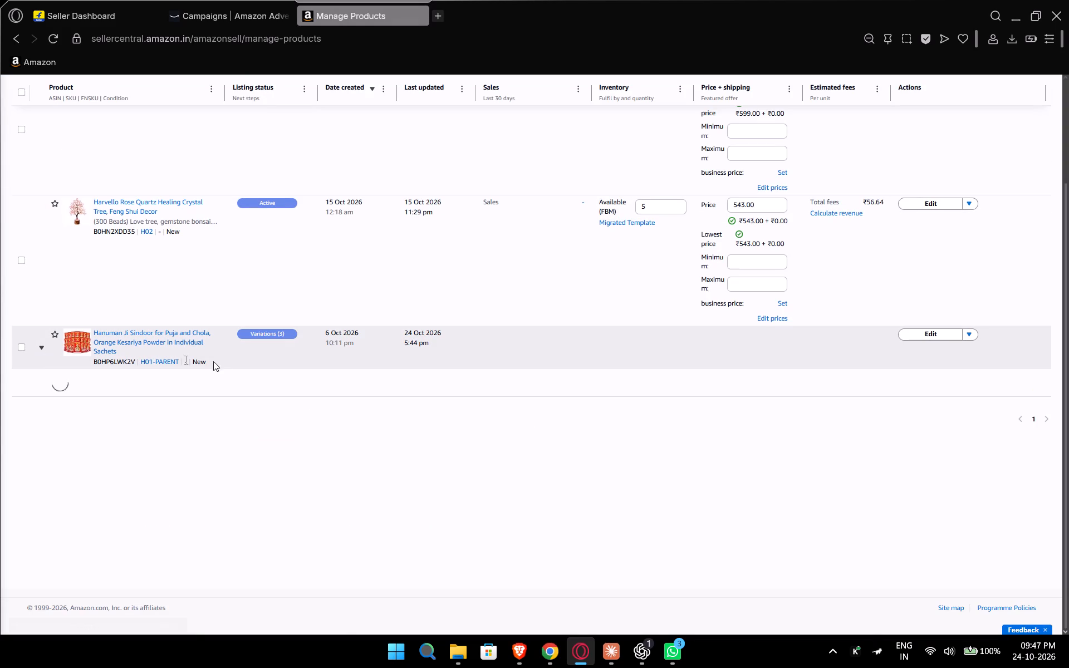
{"action": "scroll", "coordinate": [409, 404], "scroll_direction": "down", "scroll_amount": 1}
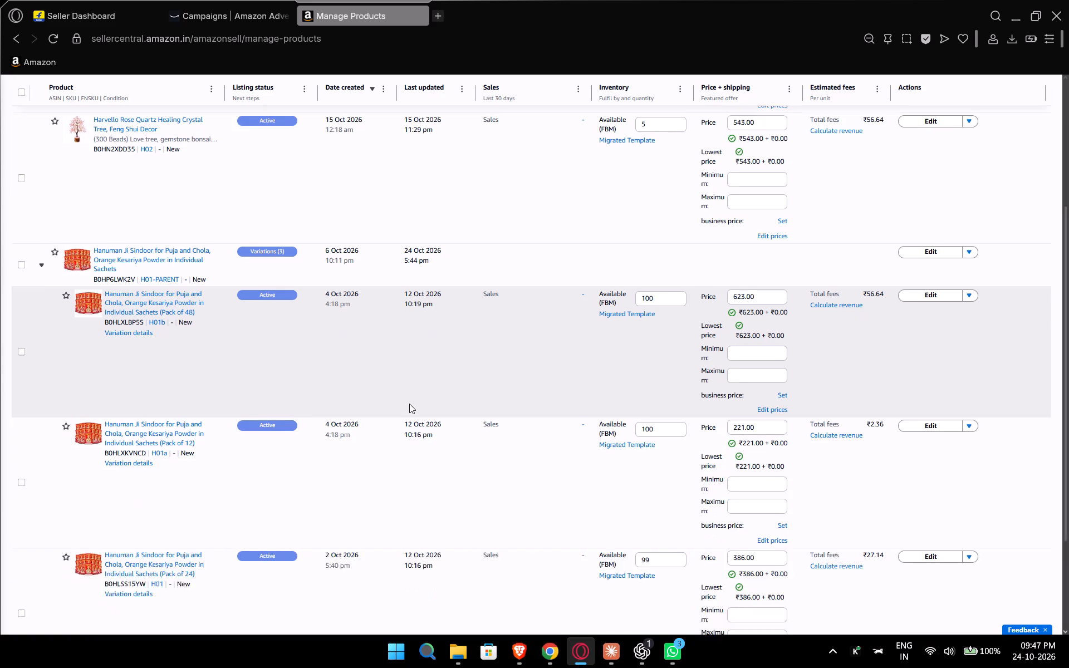
{"action": "scroll", "coordinate": [409, 404], "scroll_direction": "down", "scroll_amount": 3}
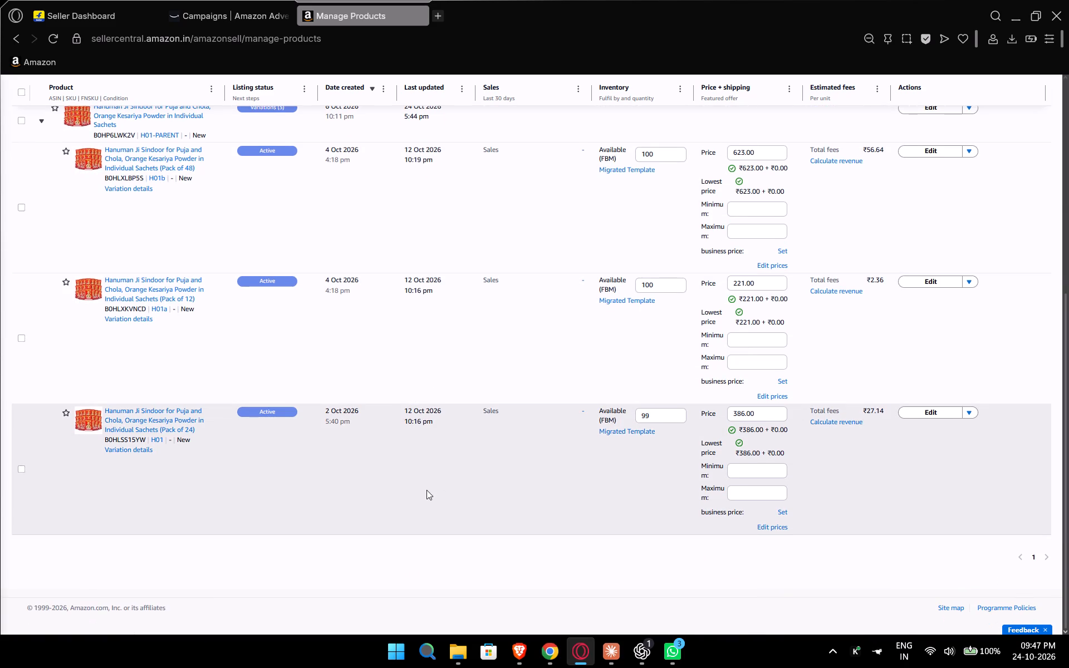
{"action": "scroll", "coordinate": [425, 356], "scroll_direction": "up", "scroll_amount": 1}
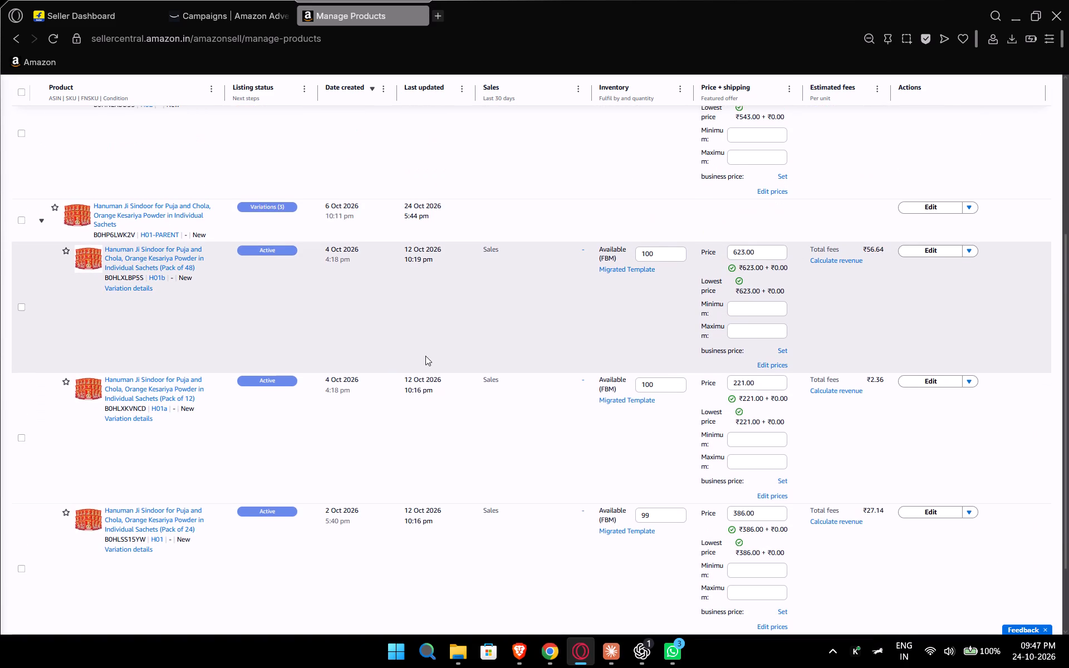
{"action": "scroll", "coordinate": [425, 356], "scroll_direction": "down", "scroll_amount": 2}
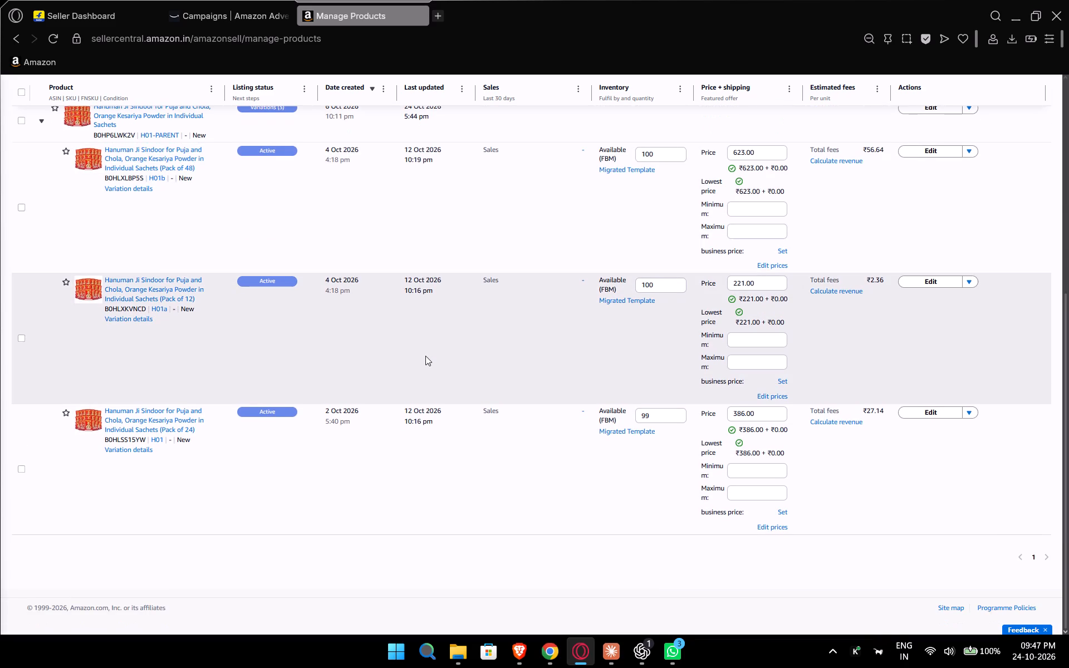
{"action": "scroll", "coordinate": [425, 356], "scroll_direction": "down", "scroll_amount": 2}
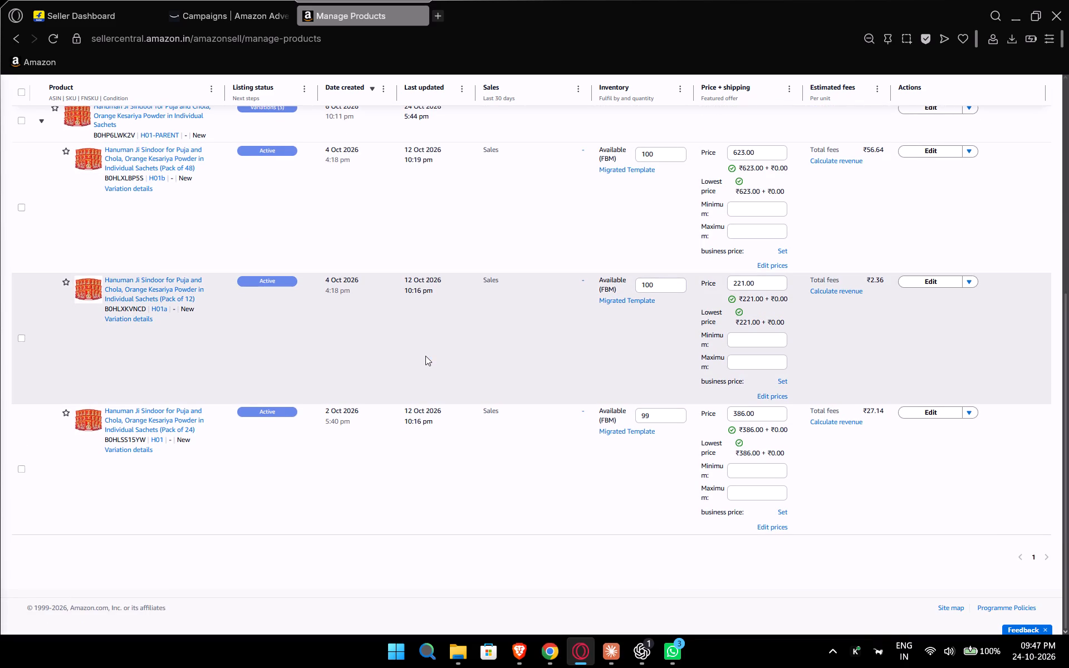
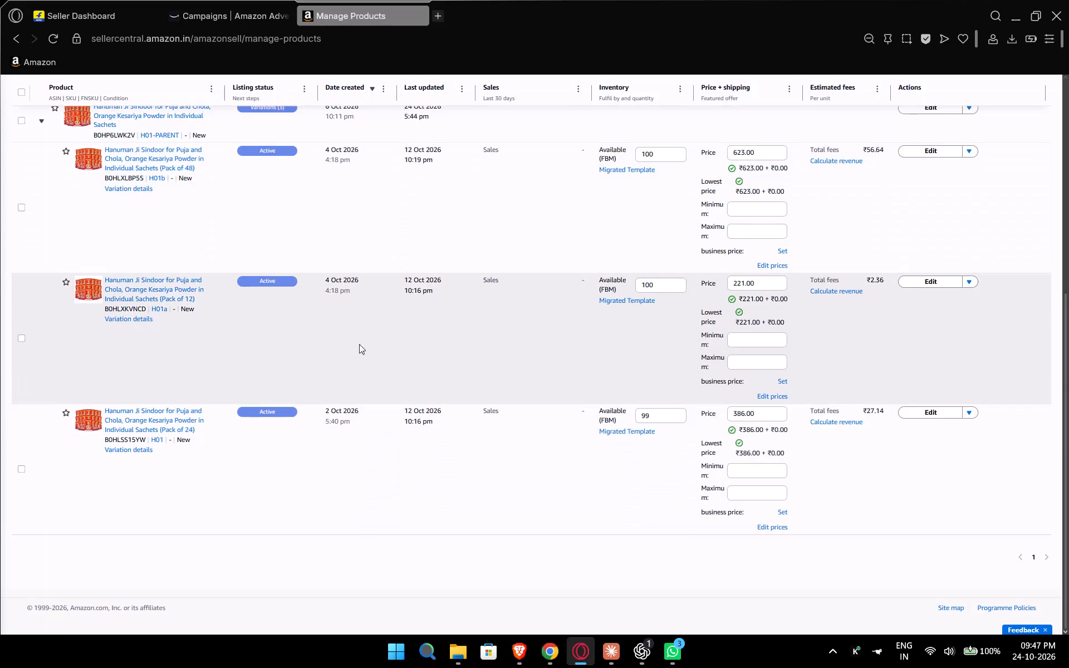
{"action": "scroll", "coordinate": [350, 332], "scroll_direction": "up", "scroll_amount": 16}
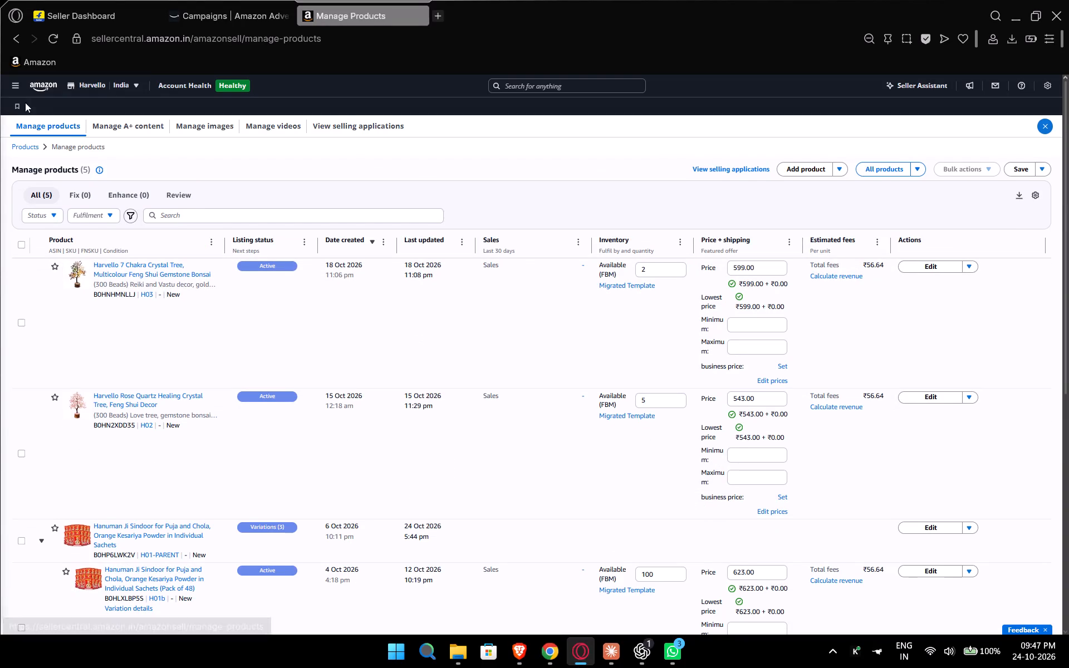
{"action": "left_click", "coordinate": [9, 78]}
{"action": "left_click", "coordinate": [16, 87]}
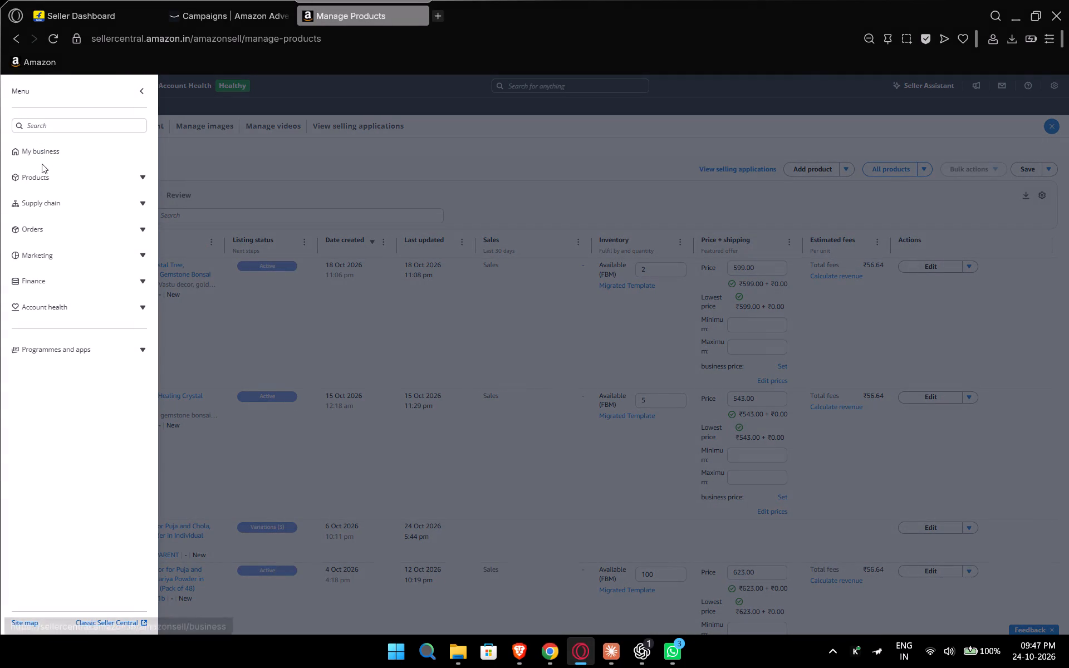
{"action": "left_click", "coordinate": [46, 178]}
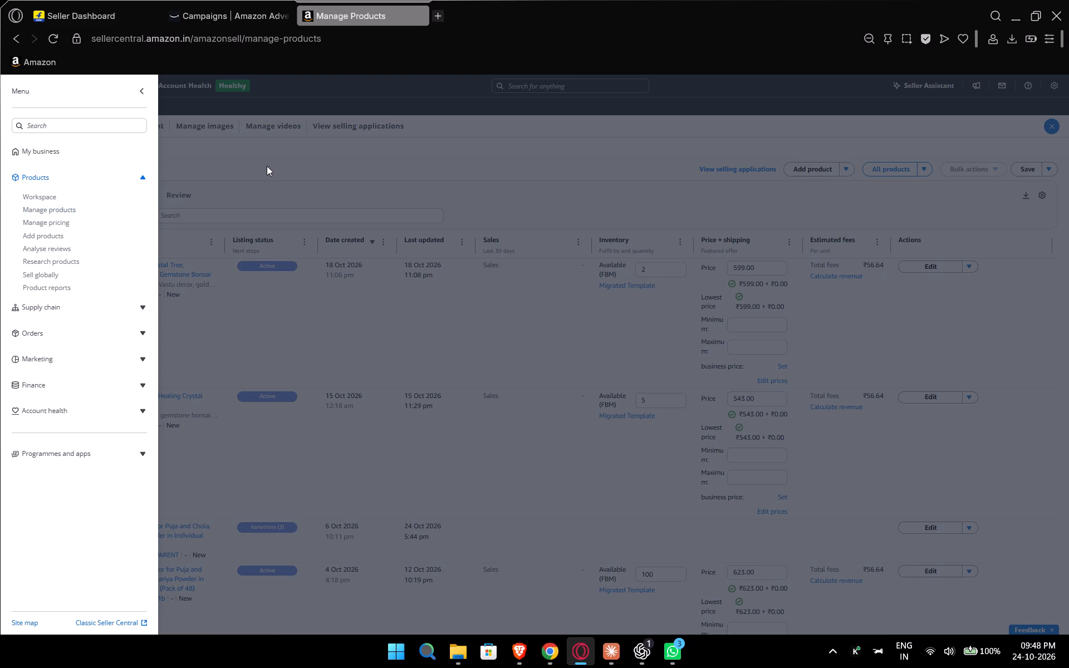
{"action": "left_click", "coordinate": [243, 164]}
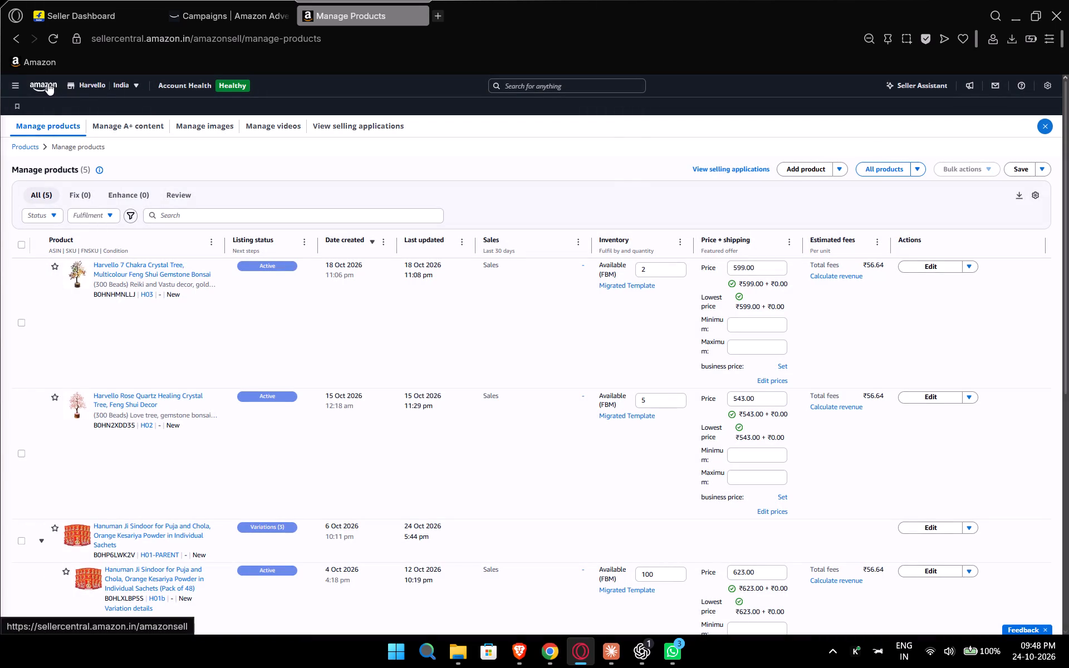
Return to the seller dashboard and open pickup scheduling for the unshipped Hanuman Ji Sindoor Pack of 24 order.
{"action": "left_click", "coordinate": [48, 83]}
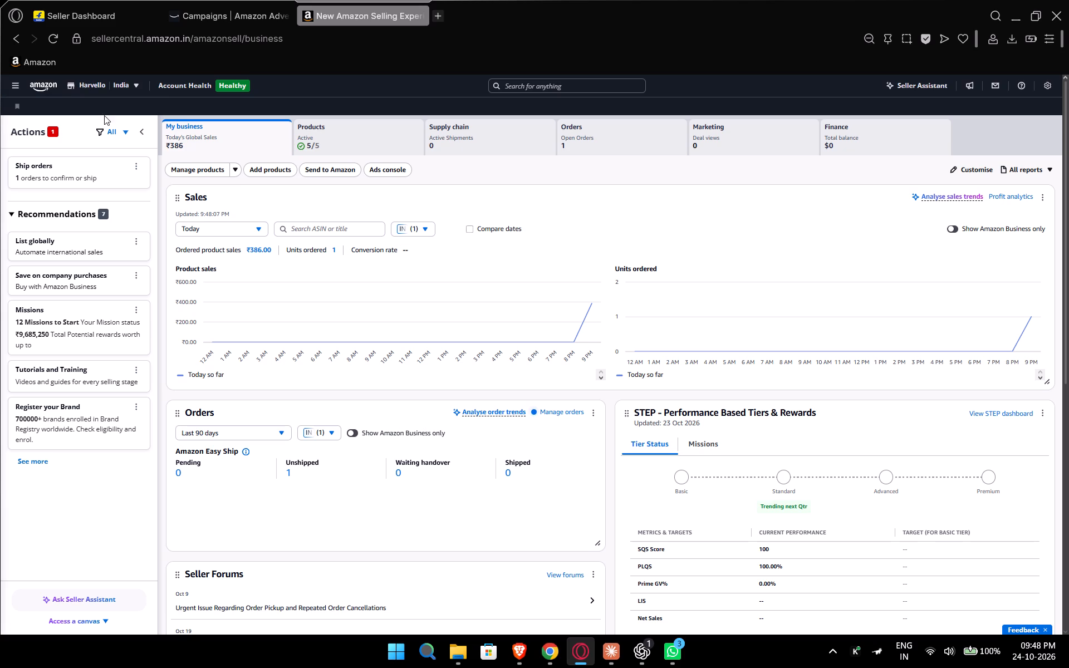
{"action": "left_click", "coordinate": [66, 185]}
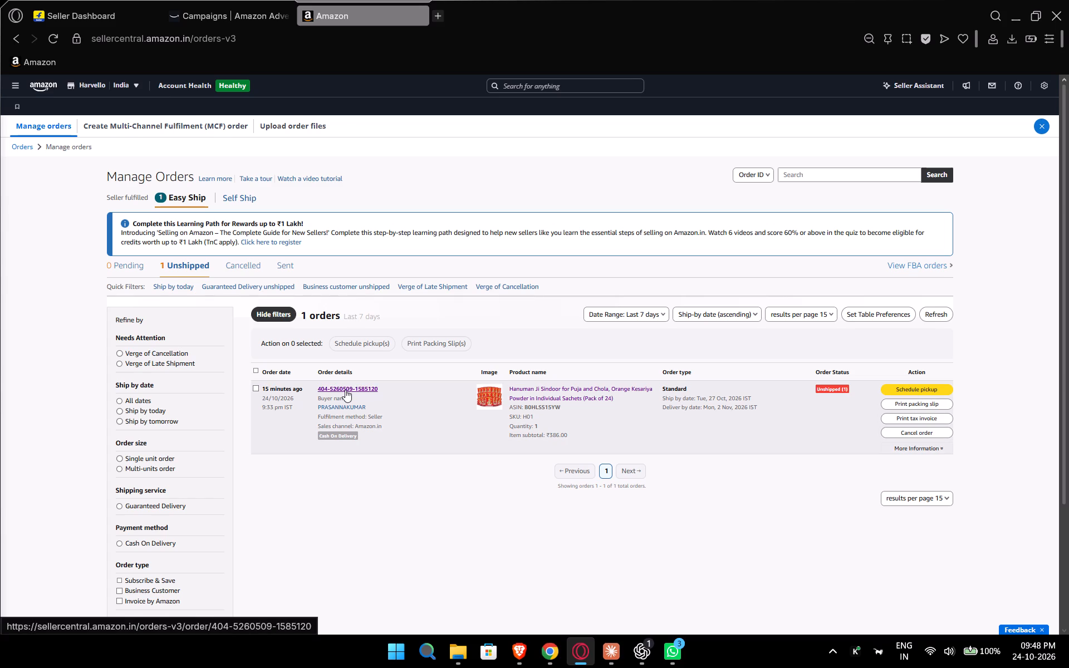
{"action": "left_click", "coordinate": [919, 389]}
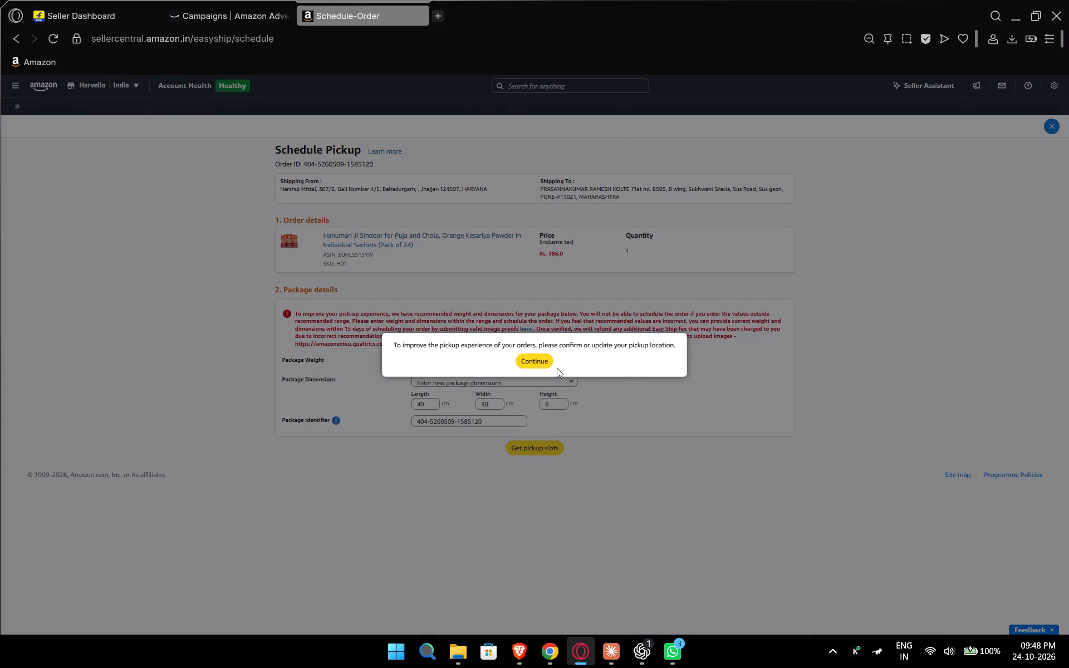
Reset the Easy Ship pick-up location pin on the map, save the location, and continue scheduling the order.
{"action": "left_click", "coordinate": [540, 360]}
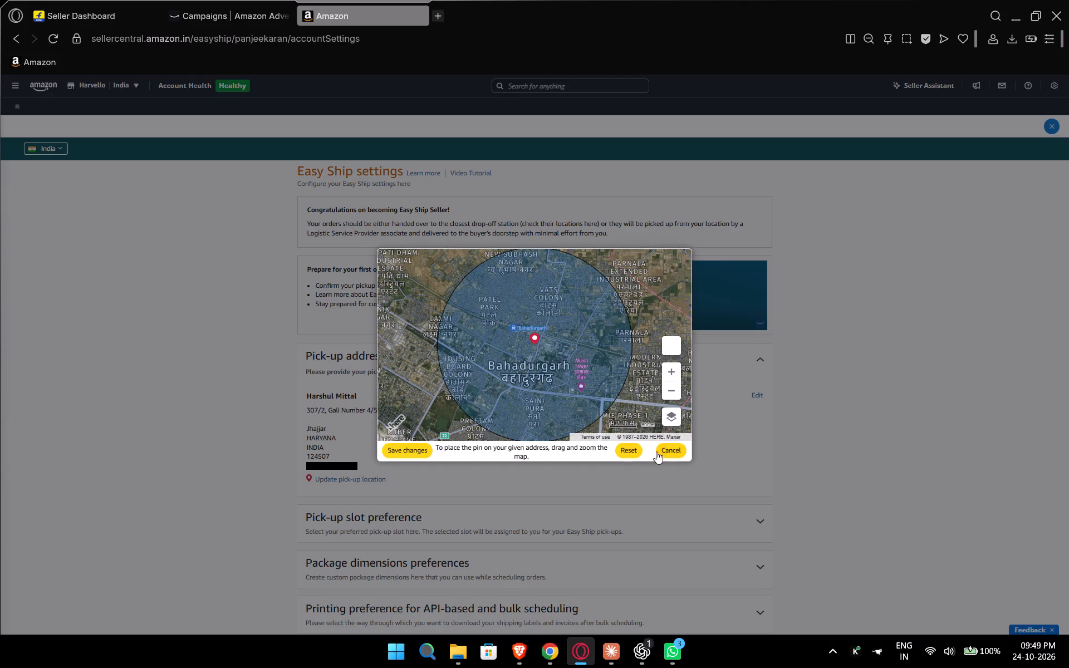
{"action": "left_click", "coordinate": [627, 451]}
{"action": "left_click", "coordinate": [627, 451]}
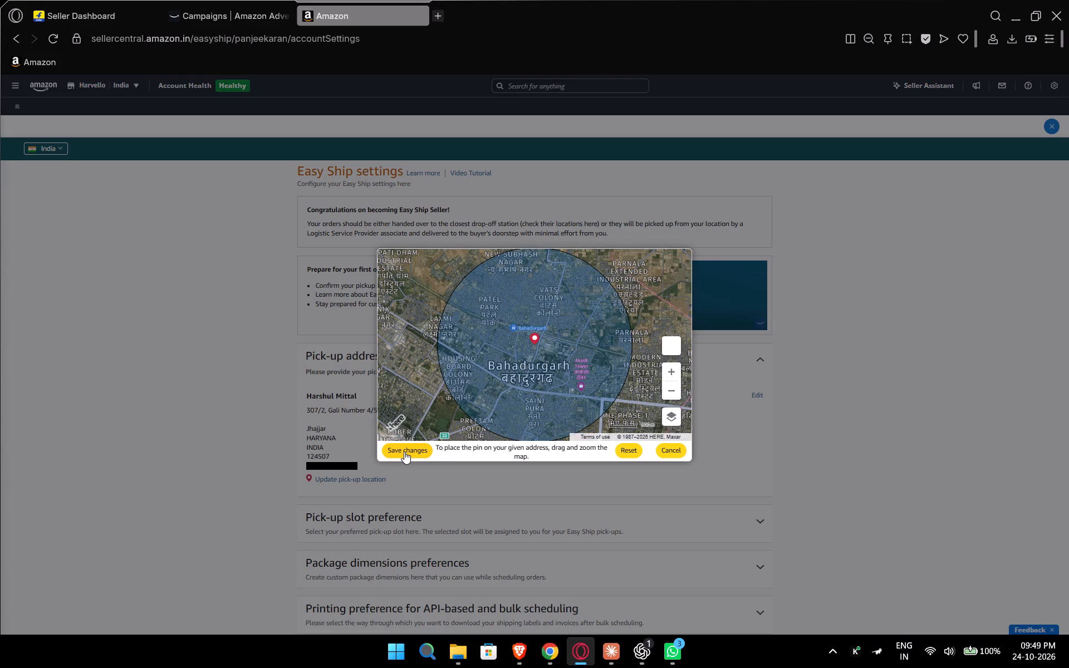
{"action": "left_click", "coordinate": [408, 455]}
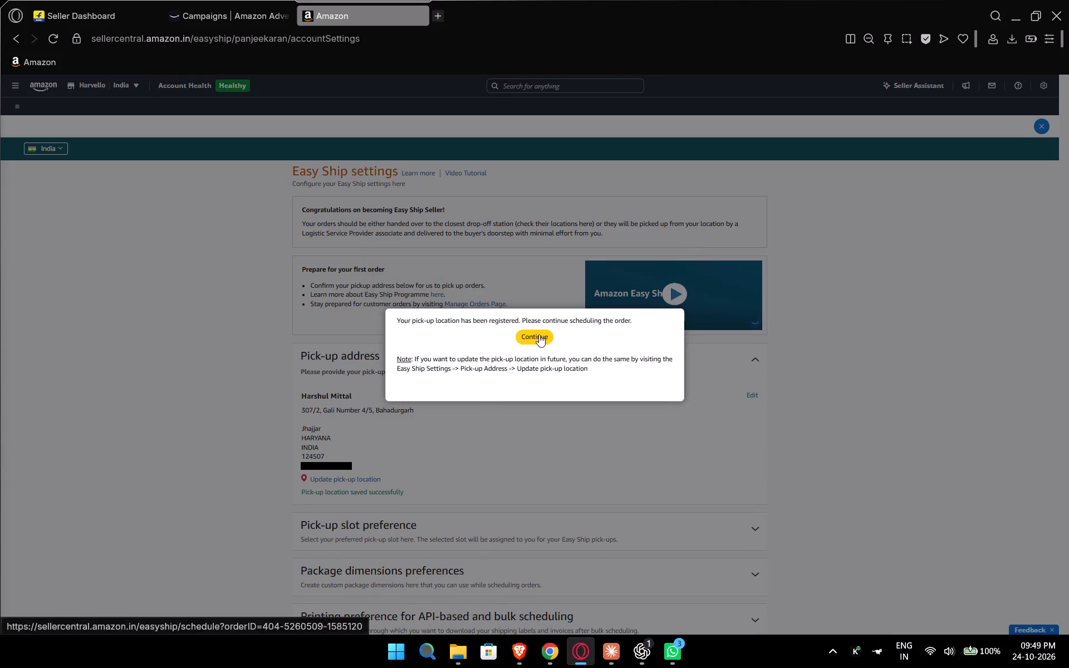
{"action": "left_click", "coordinate": [539, 335]}
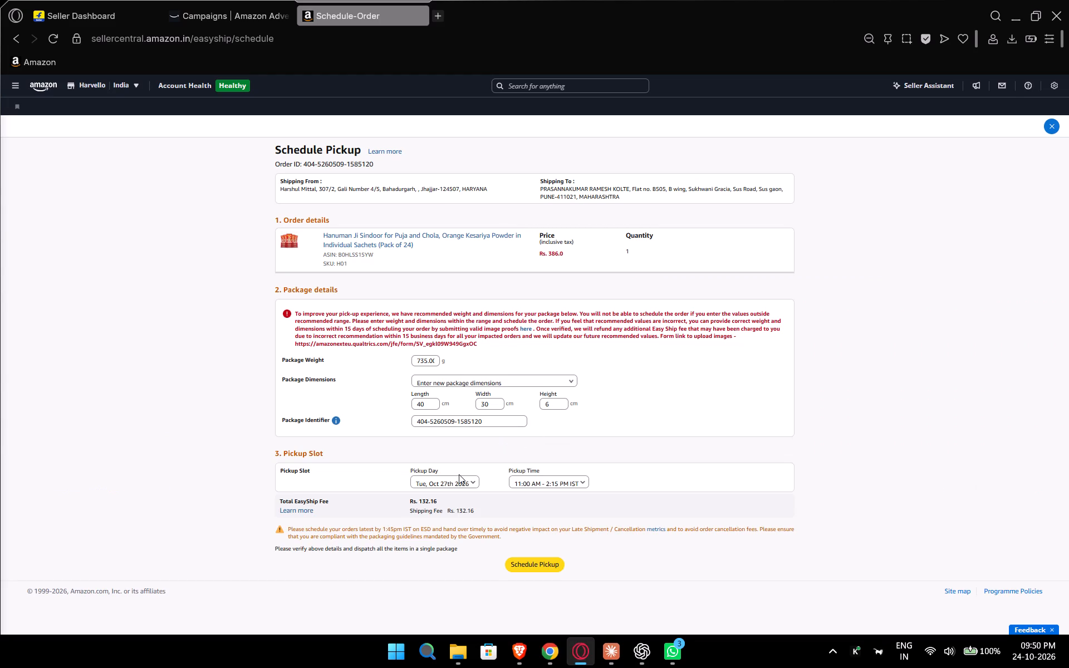
{"action": "left_click", "coordinate": [443, 485]}
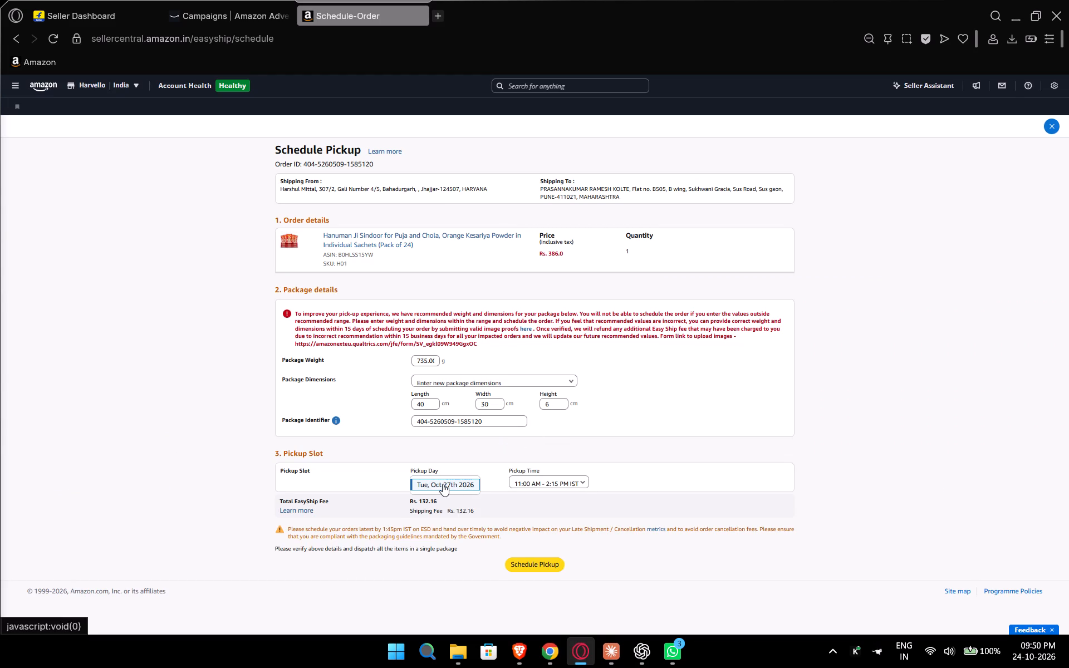
{"action": "left_click", "coordinate": [443, 484]}
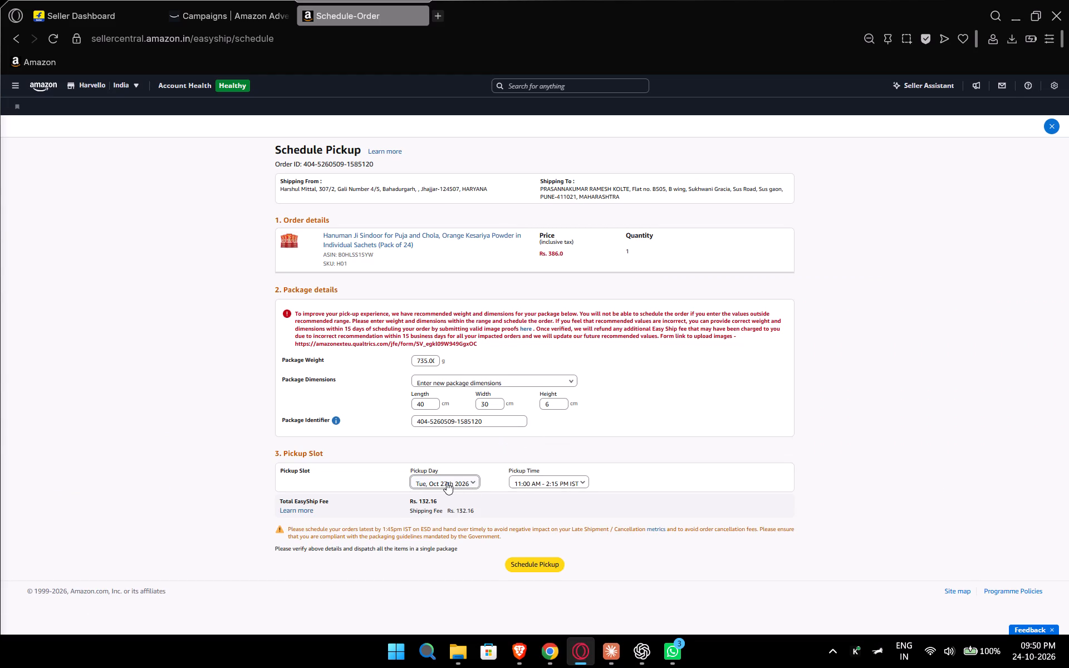
{"action": "left_click", "coordinate": [554, 480]}
{"action": "left_click", "coordinate": [541, 483]}
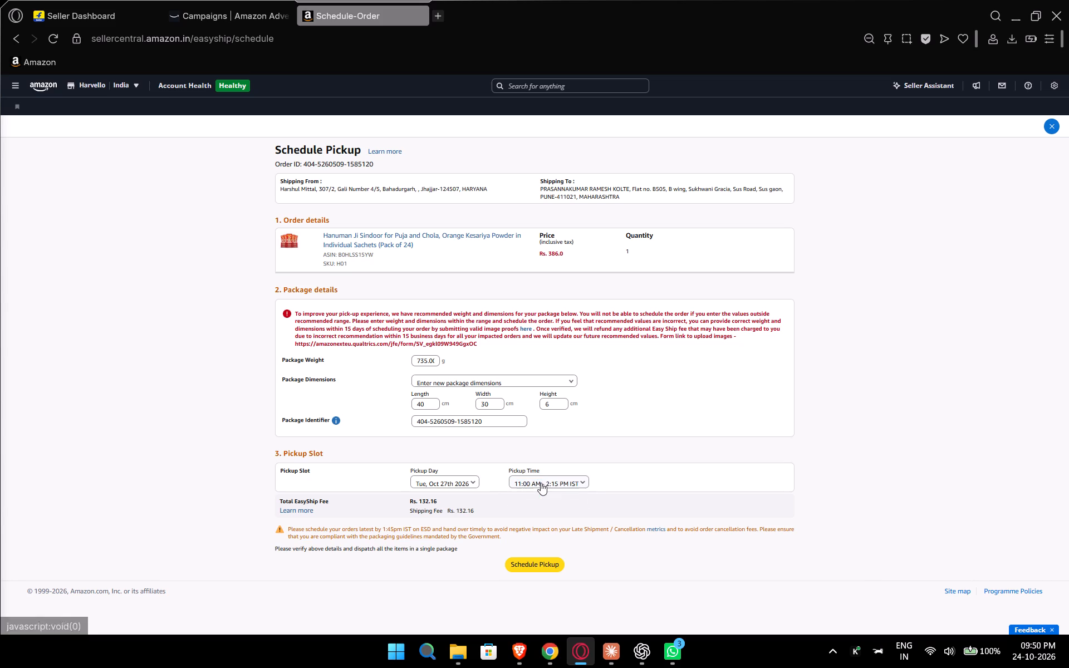
{"action": "left_click", "coordinate": [547, 481]}
{"action": "left_click", "coordinate": [528, 482]}
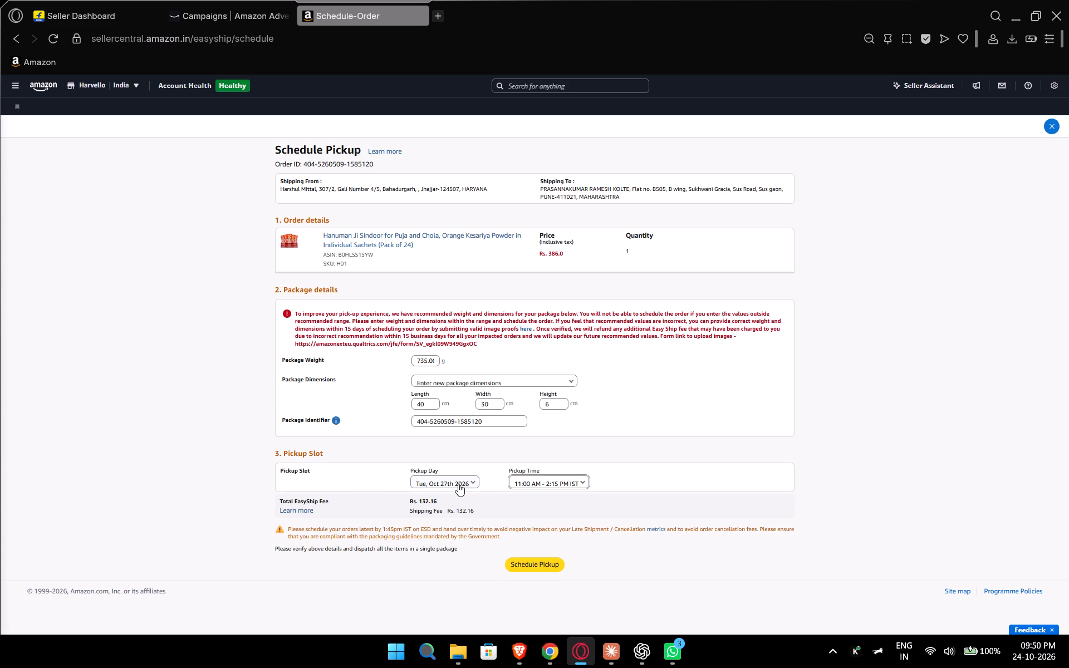
Open the Seller Central home page in a new browser tab.
{"action": "left_click", "coordinate": [445, 18]}
{"action": "left_click", "coordinate": [439, 17]}
{"action": "type", "text": "ama"}
{"action": "key", "text": "Return"}
{"action": "left_click", "coordinate": [406, 41]}
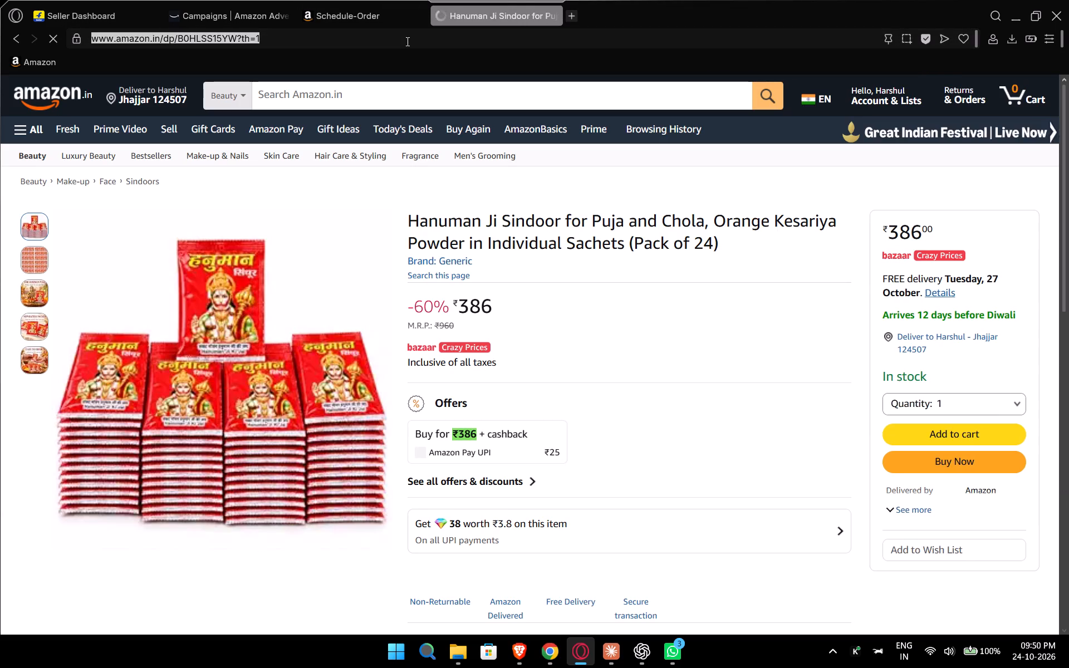
{"action": "type", "text": "ama"}
{"action": "key", "text": "BackSpace"}
{"action": "key", "text": "BackSpace"}
{"action": "key", "text": "BackSpace"}
{"action": "key", "text": "BackSpace"}
{"action": "key", "text": "BackSpace"}
{"action": "key", "text": "BackSpace"}
{"action": "key", "text": "BackSpace"}
{"action": "key", "text": "BackSpace"}
{"action": "key", "text": "BackSpace"}
{"action": "key", "text": "BackSpace"}
{"action": "key", "text": "BackSpace"}
{"action": "key", "text": "BackSpace"}
{"action": "key", "text": "BackSpace"}
{"action": "key", "text": "BackSpace"}
{"action": "key", "text": "BackSpace"}
{"action": "key", "text": "BackSpace"}
{"action": "key", "text": "BackSpace"}
{"action": "key", "text": "BackSpace"}
{"action": "key", "text": "BackSpace"}
{"action": "key", "text": "BackSpace"}
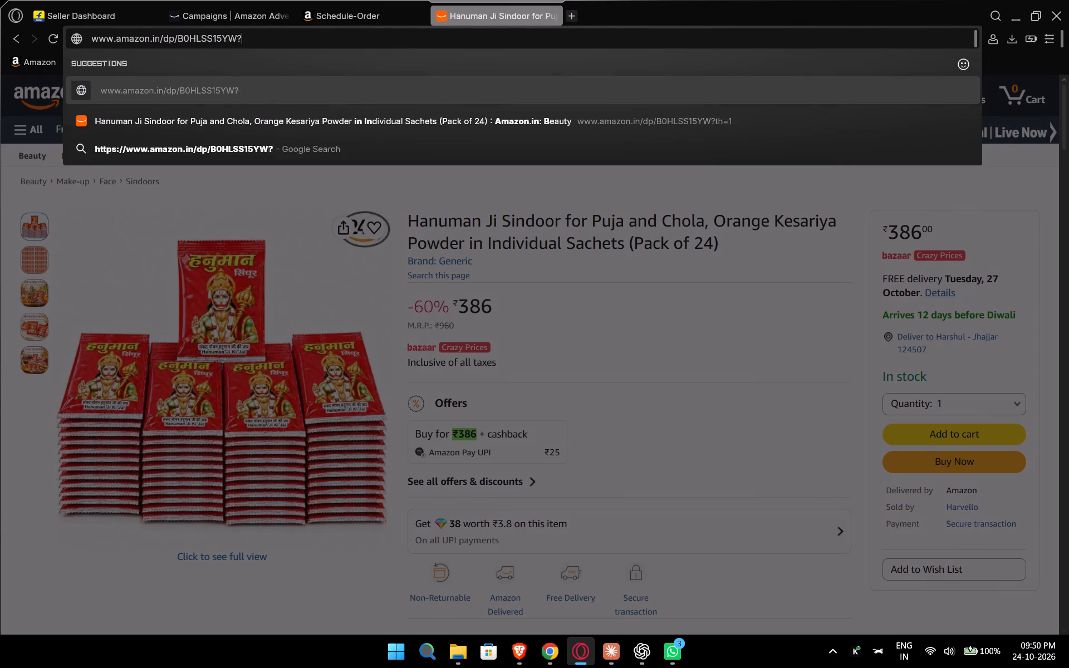
{"action": "key", "text": "a"}
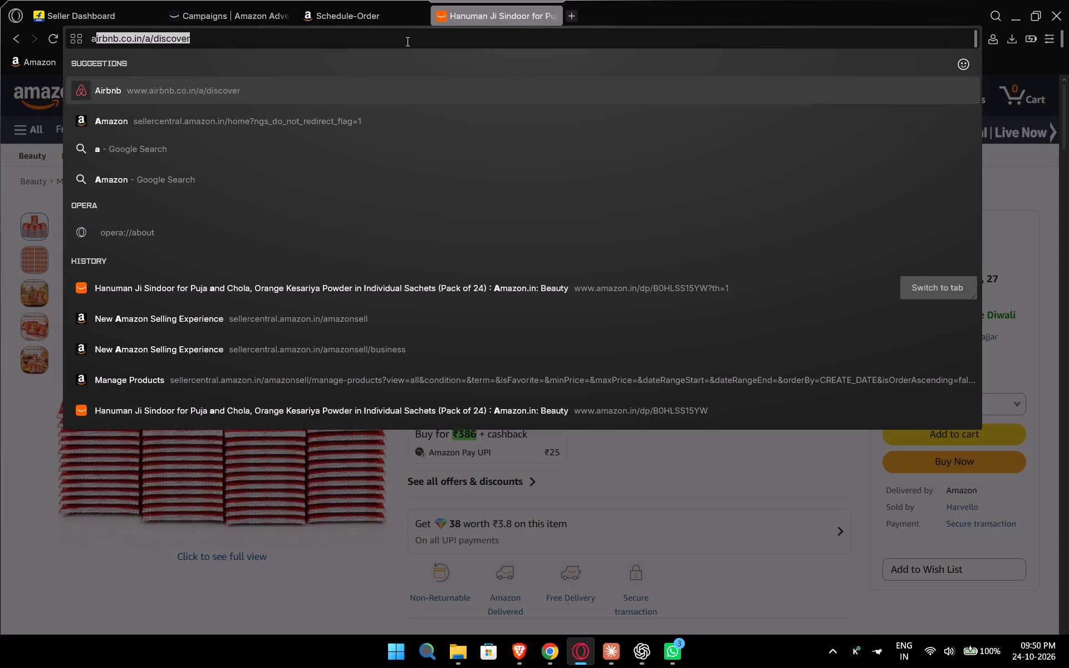
{"action": "type", "text": "ma"}
{"action": "key", "text": "Down"}
{"action": "key", "text": "Down"}
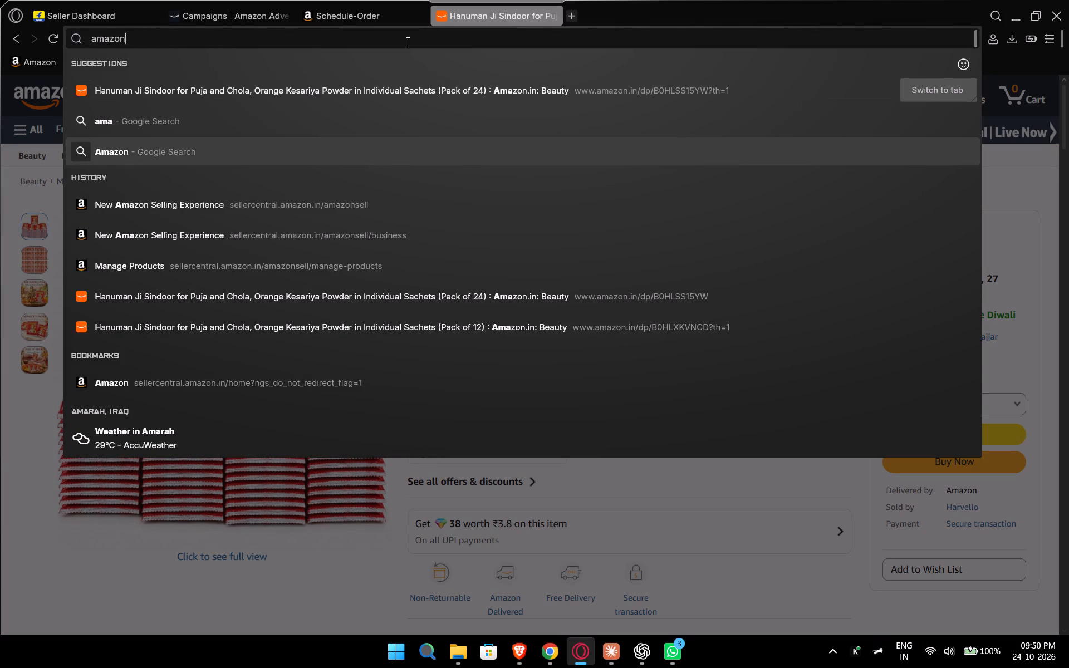
{"action": "key", "text": "Down"}
{"action": "key", "text": "Down"}
{"action": "key", "text": "Down"}
{"action": "key", "text": "Down"}
{"action": "key", "text": "Down"}
{"action": "key", "text": "Down"}
{"action": "key", "text": "Down"}
{"action": "key", "text": "Up"}
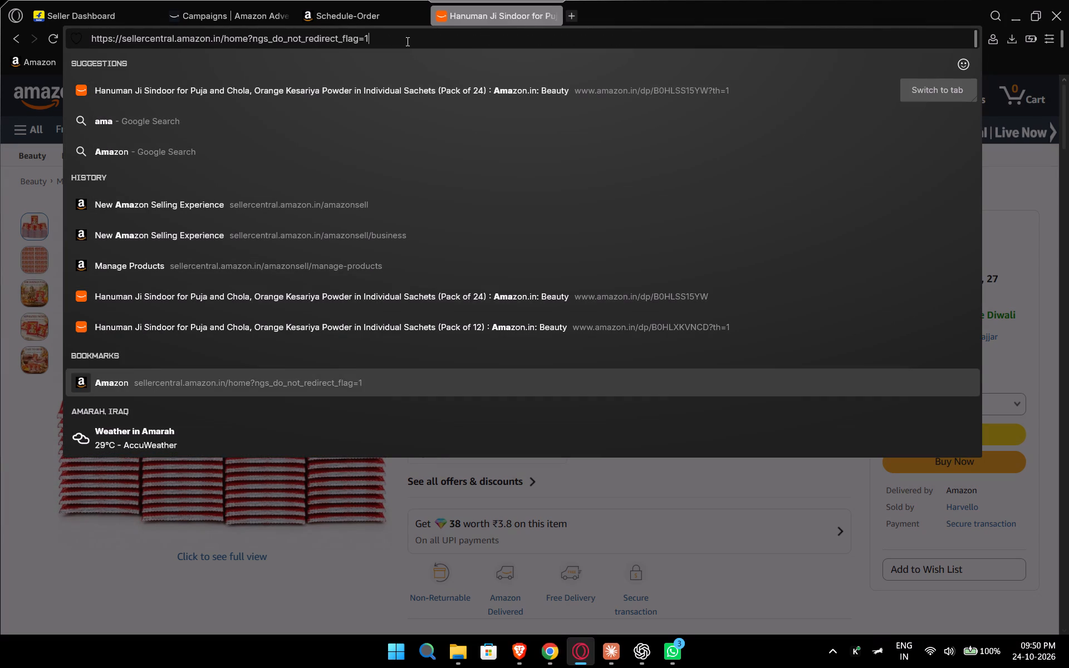
{"action": "key", "text": "Return"}
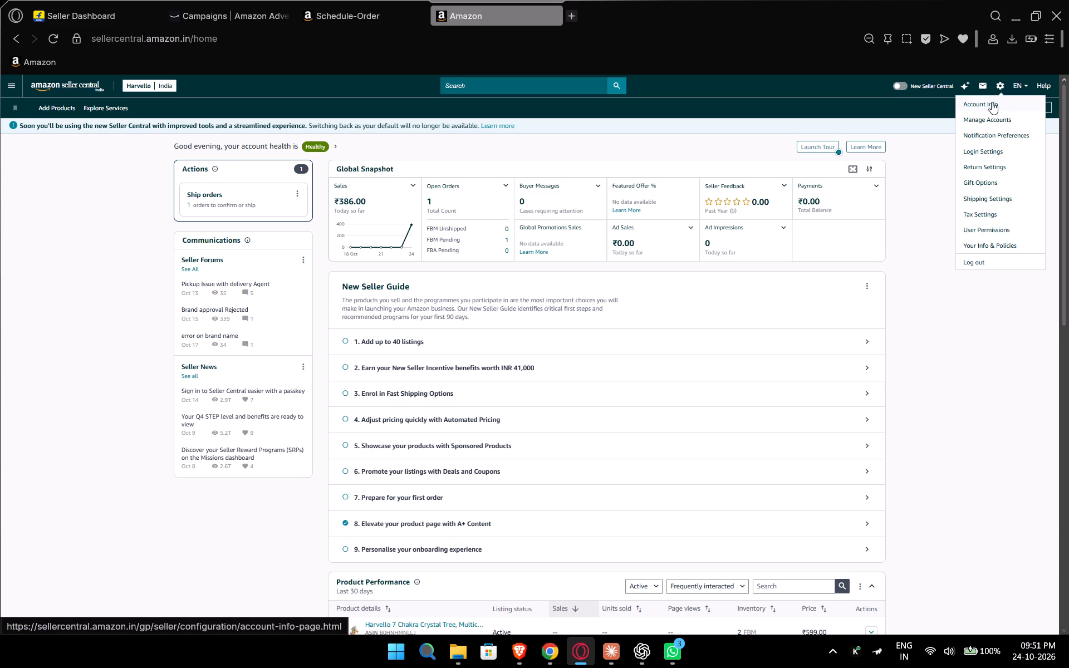
Open Shipping Settings, review the operating days, handling time and shipping programmes, and open the Holidays section for editing.
{"action": "left_click", "coordinate": [984, 194]}
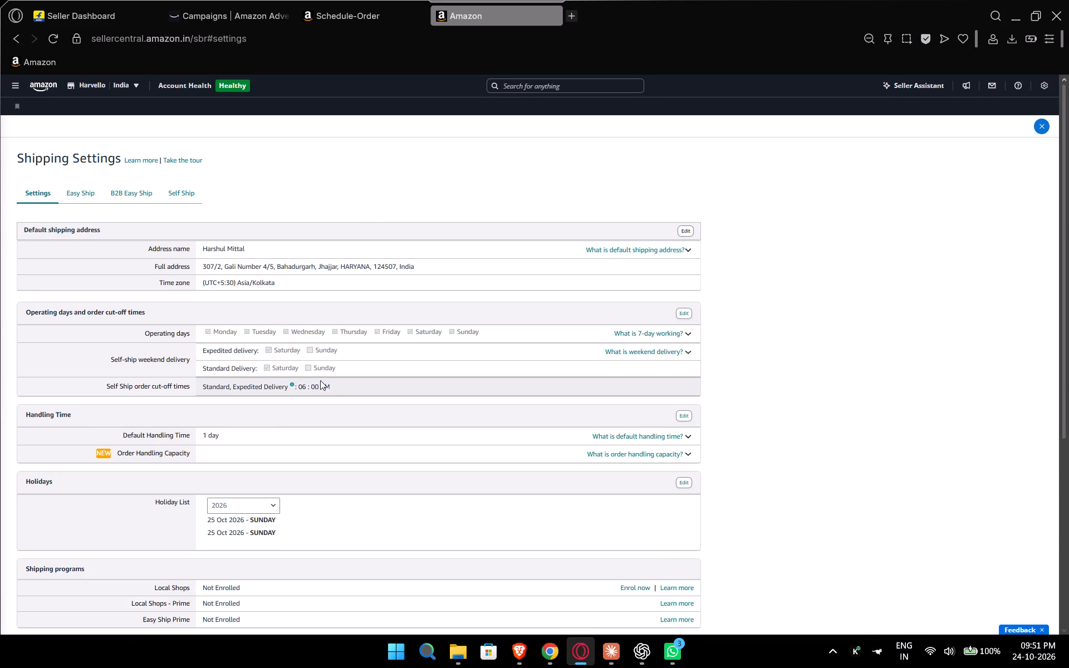
{"action": "scroll", "coordinate": [380, 473], "scroll_direction": "down", "scroll_amount": 2}
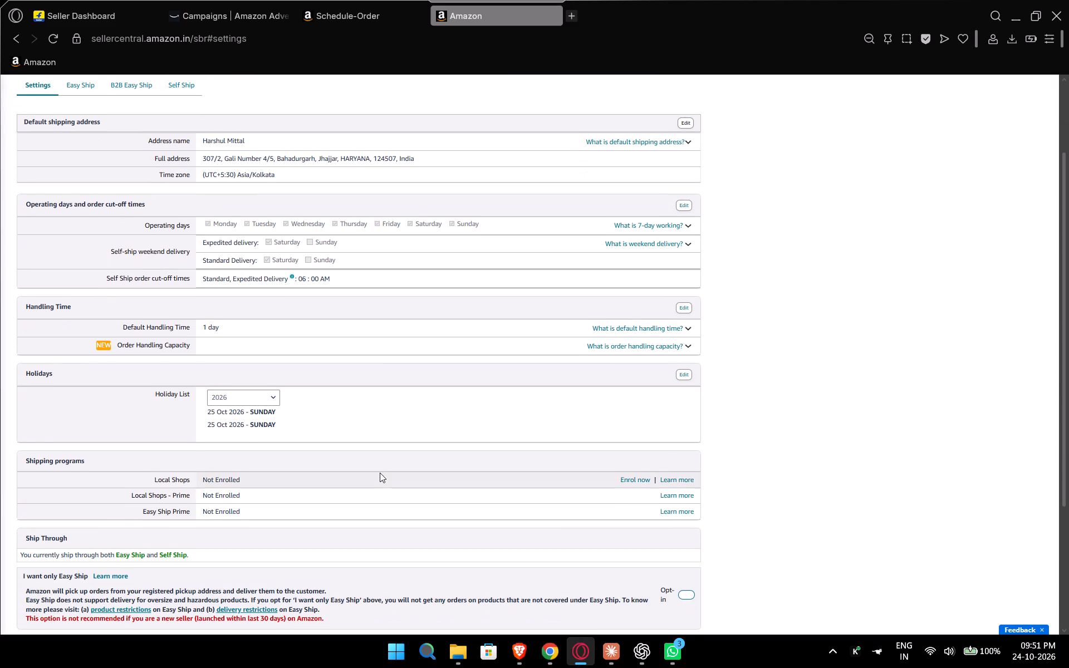
{"action": "scroll", "coordinate": [433, 397], "scroll_direction": "down", "scroll_amount": 1}
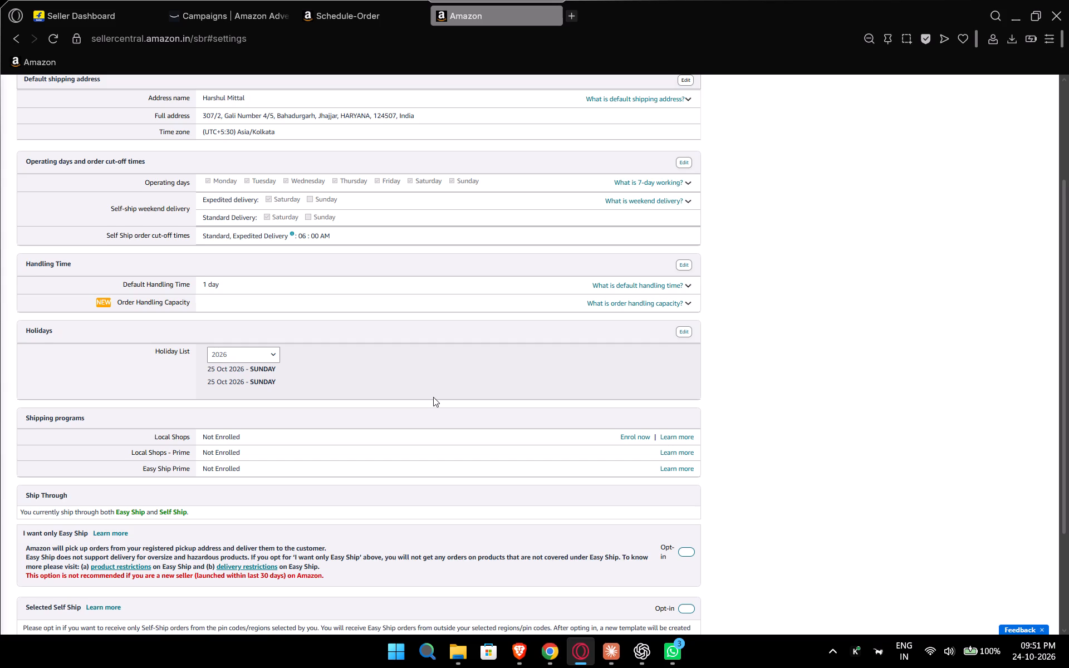
{"action": "scroll", "coordinate": [433, 397], "scroll_direction": "down", "scroll_amount": 1}
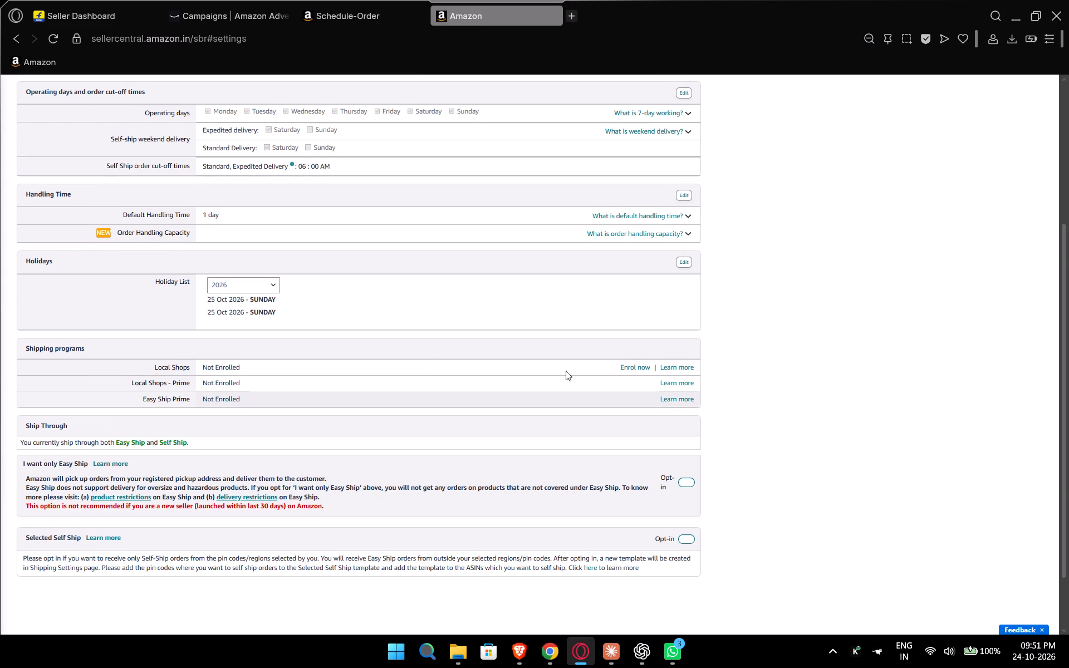
{"action": "left_click", "coordinate": [684, 261]}
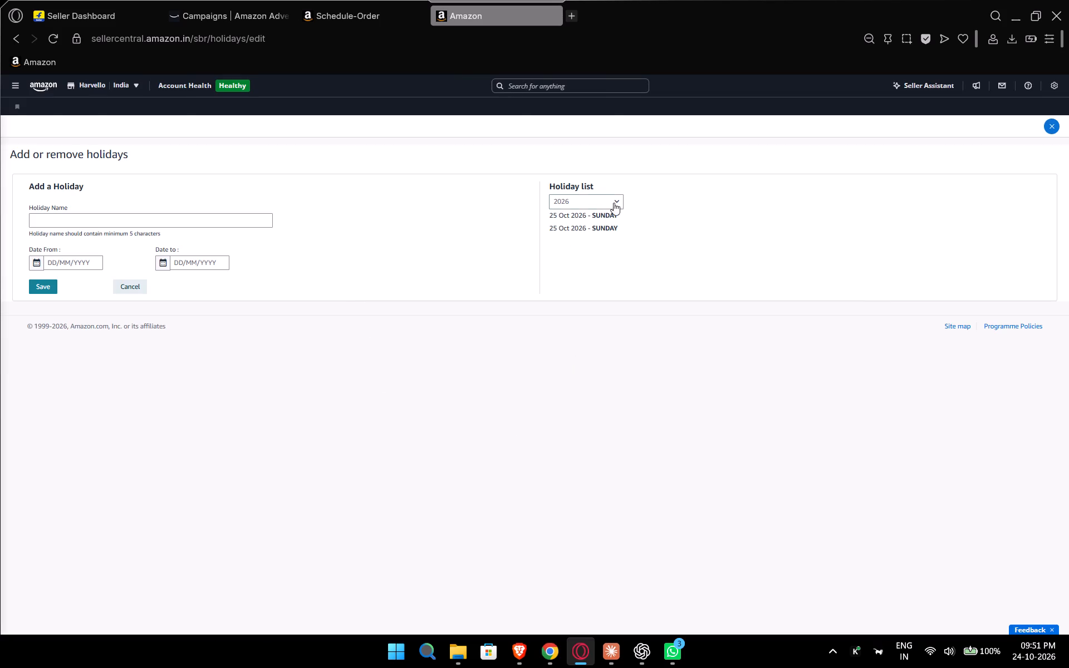
Review the 2026 holiday list on the holidays page, then leave the page without adding a holiday.
{"action": "left_click", "coordinate": [617, 195]}
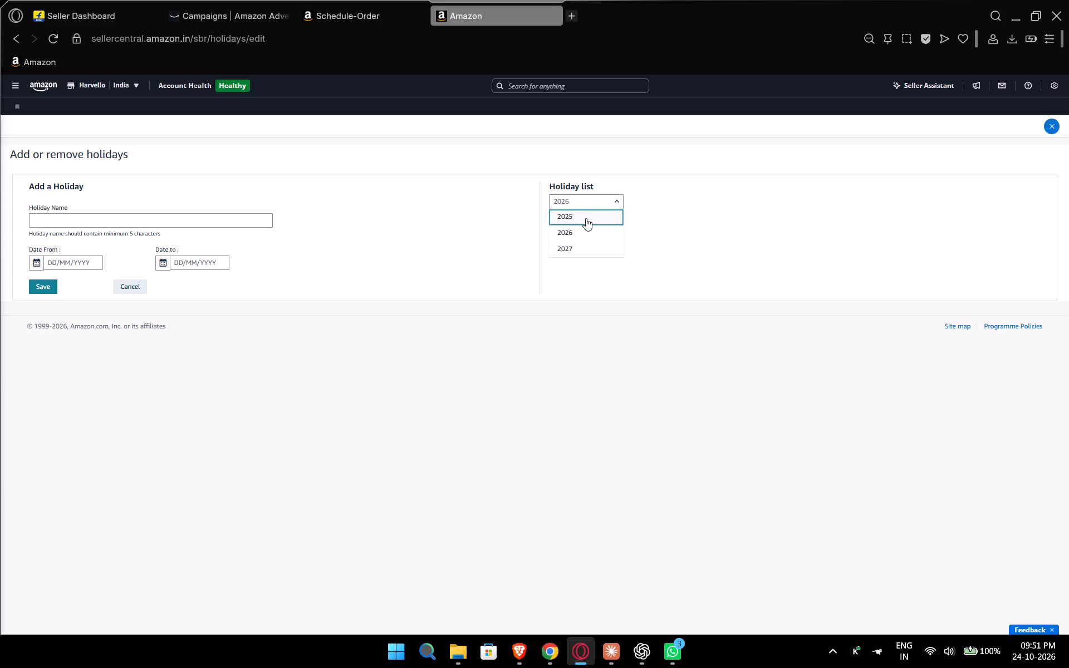
{"action": "left_click", "coordinate": [576, 234]}
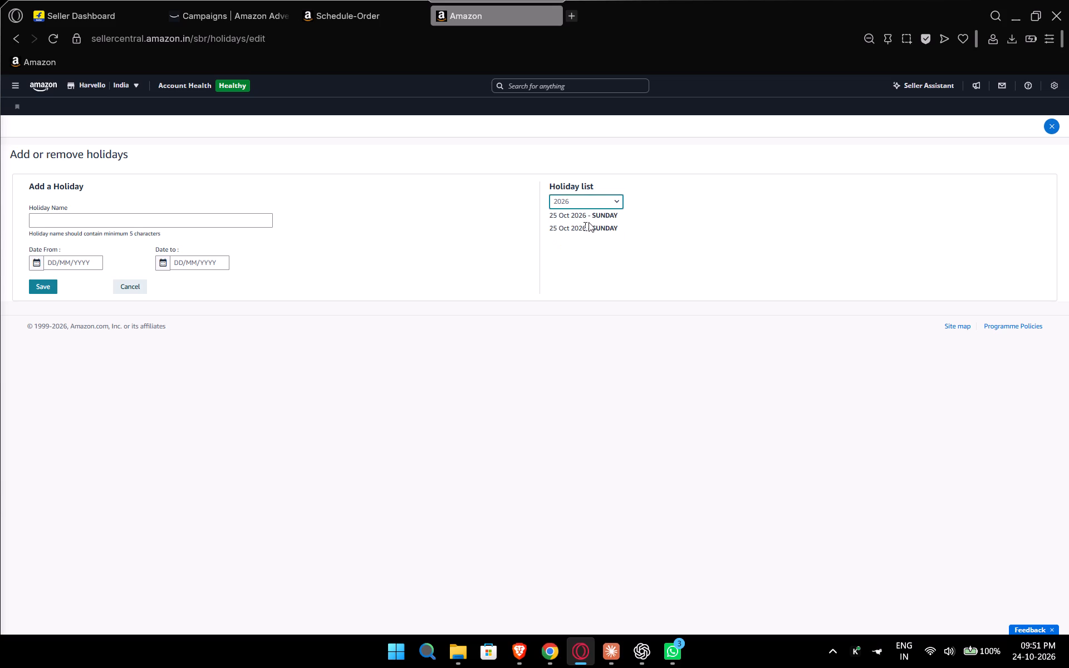
{"action": "left_click", "coordinate": [591, 221]}
{"action": "left_click_drag", "start_coordinate": [602, 213], "coordinate": [596, 237]}
{"action": "left_click", "coordinate": [596, 237]}
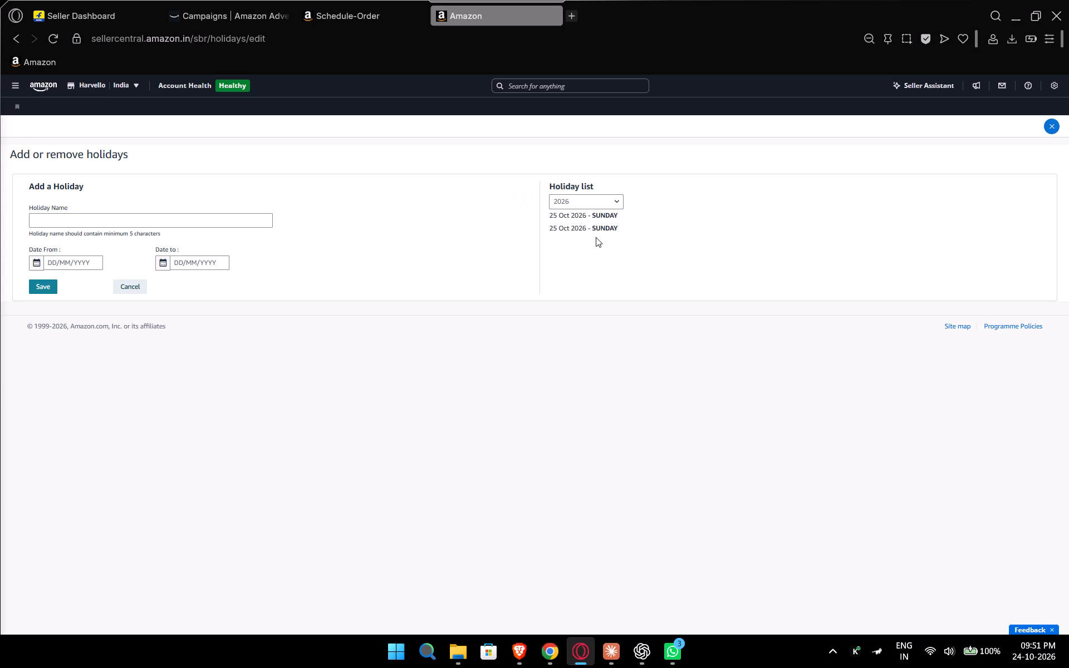
{"action": "left_click", "coordinate": [601, 233]}
{"action": "left_click", "coordinate": [118, 286]}
{"action": "scroll", "coordinate": [211, 350], "scroll_direction": "right", "scroll_amount": 5}
{"action": "left_click", "coordinate": [1046, 122]}
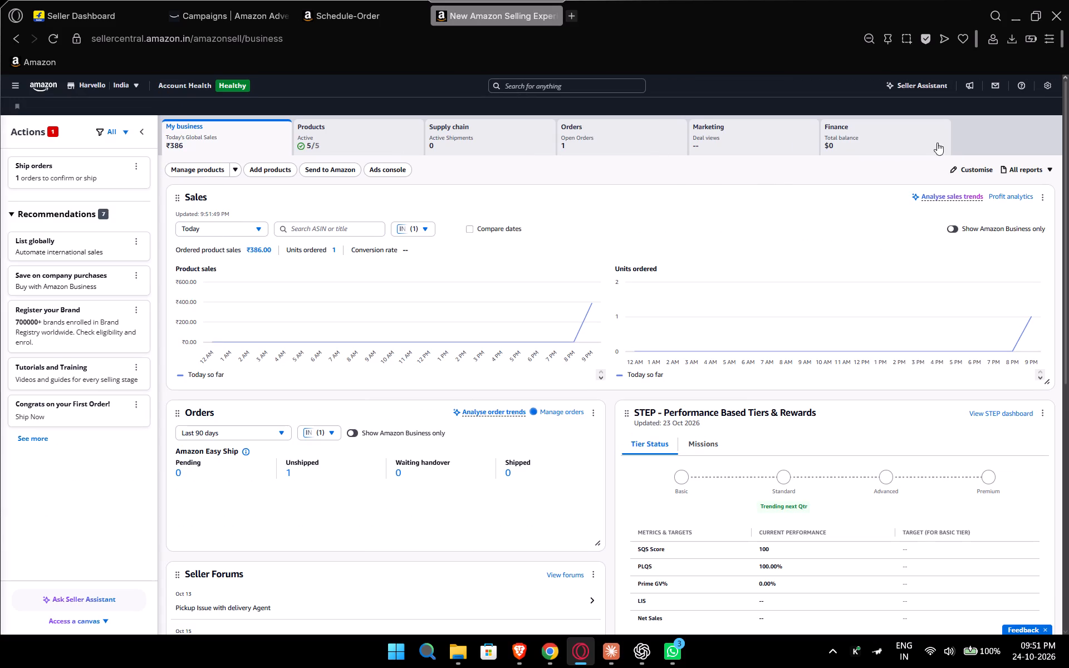
Reopen Shipping Settings, open the operating days and order cut-off times for editing, and save them as they are.
{"action": "left_click", "coordinate": [1046, 86]}
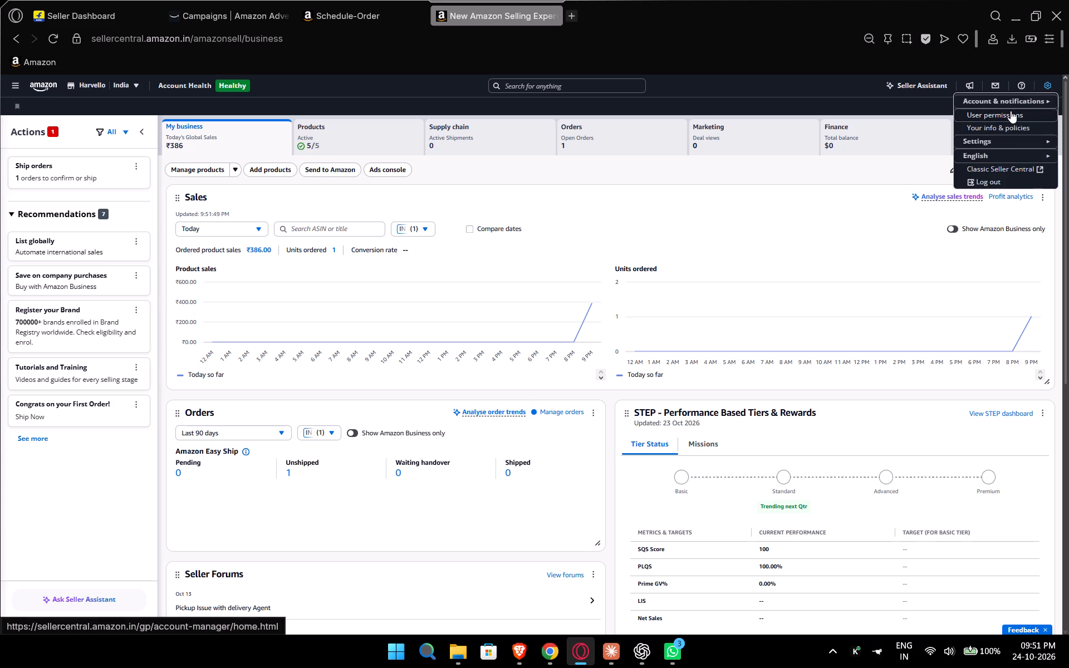
{"action": "left_click", "coordinate": [985, 136]}
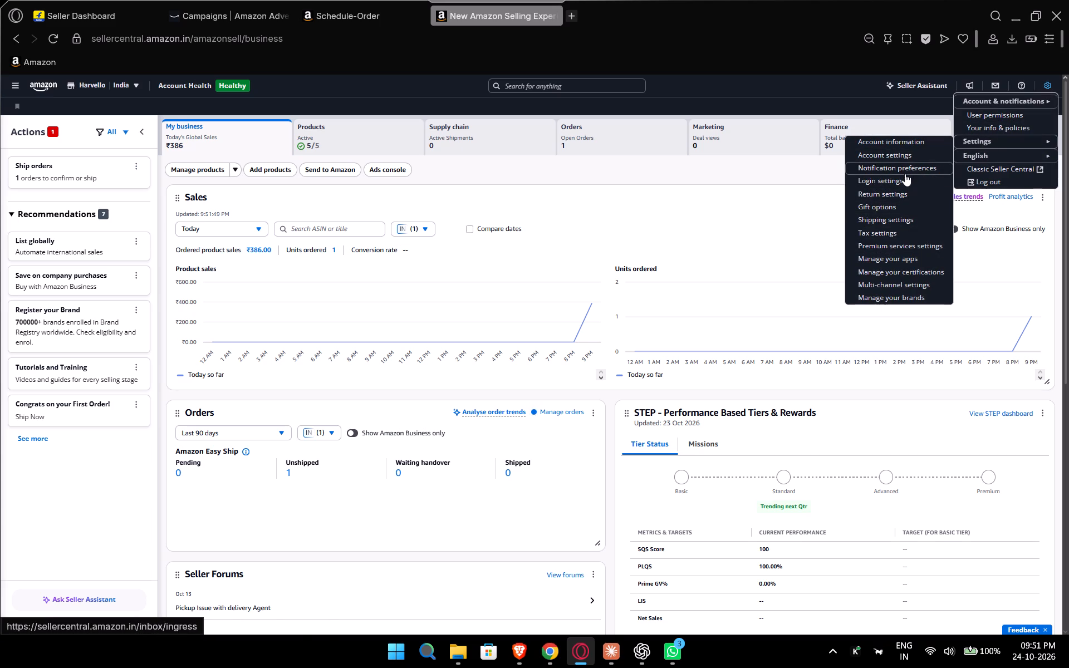
{"action": "left_click", "coordinate": [895, 218]}
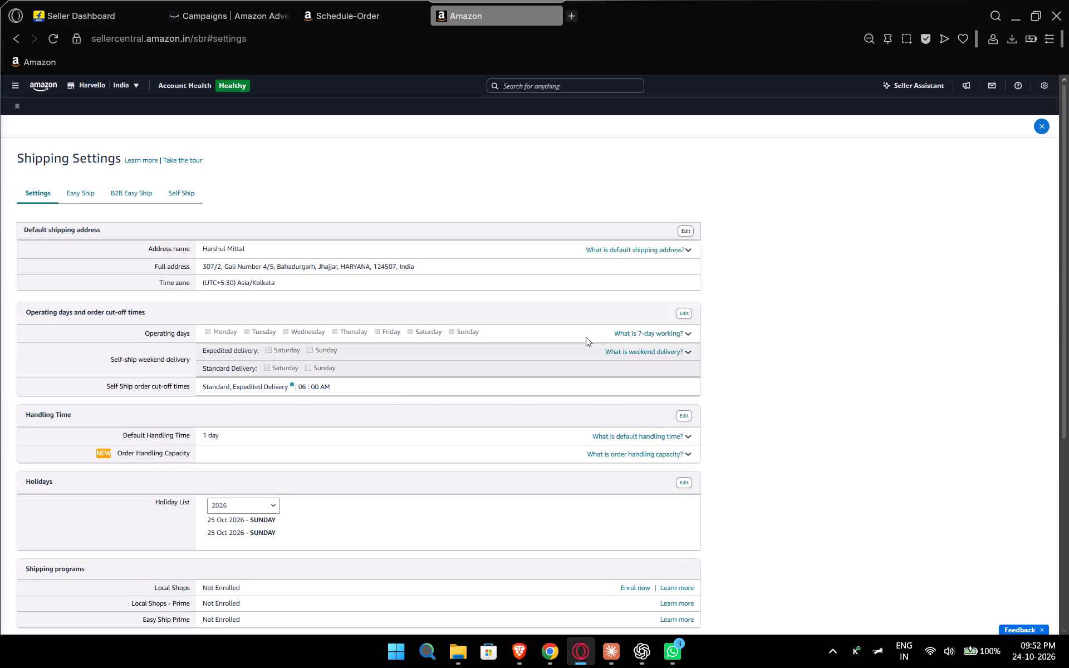
{"action": "left_click", "coordinate": [680, 312]}
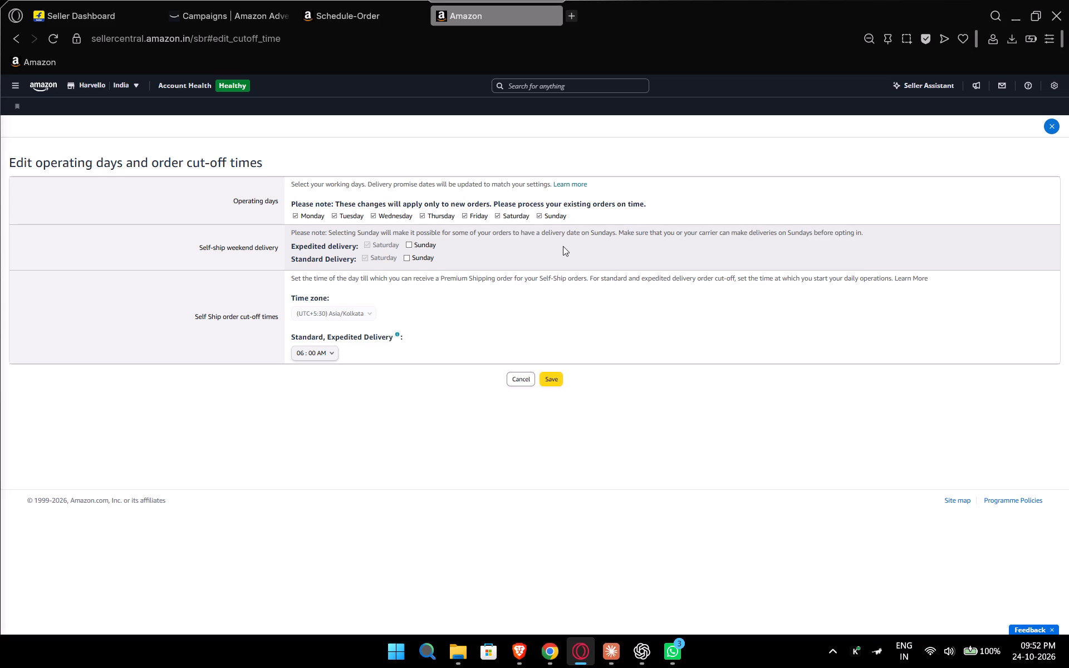
{"action": "left_click", "coordinate": [550, 381]}
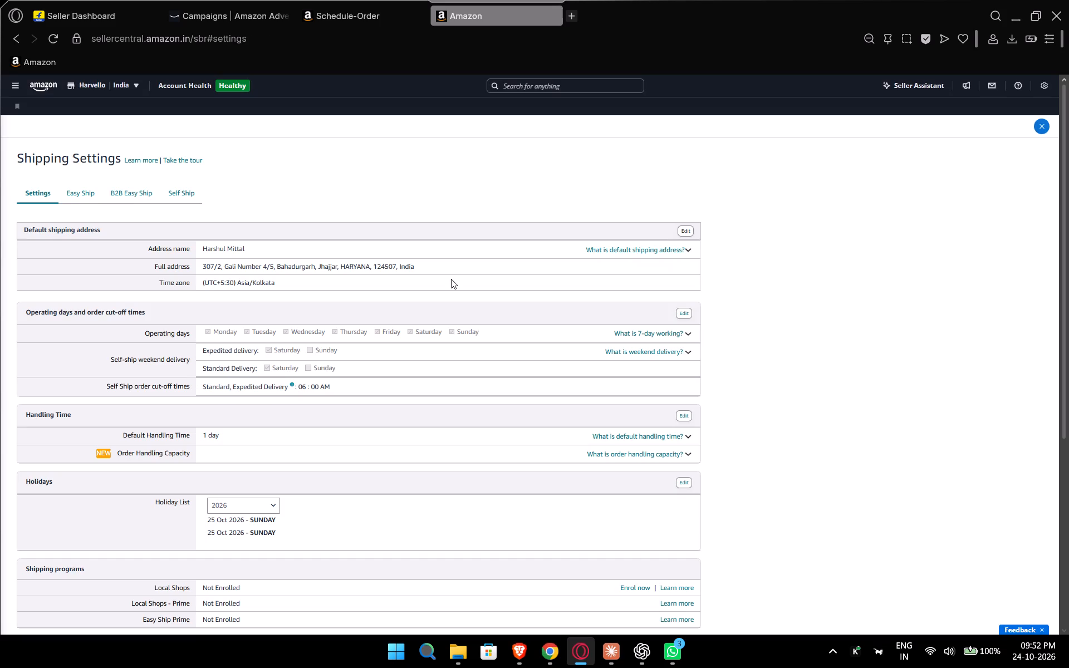
Return to the pickup form and schedule the sindoor order's pickup for Tue, Oct 27th 2026, 11:00 AM - 2:15 PM IST.
{"action": "left_click", "coordinate": [303, 0]}
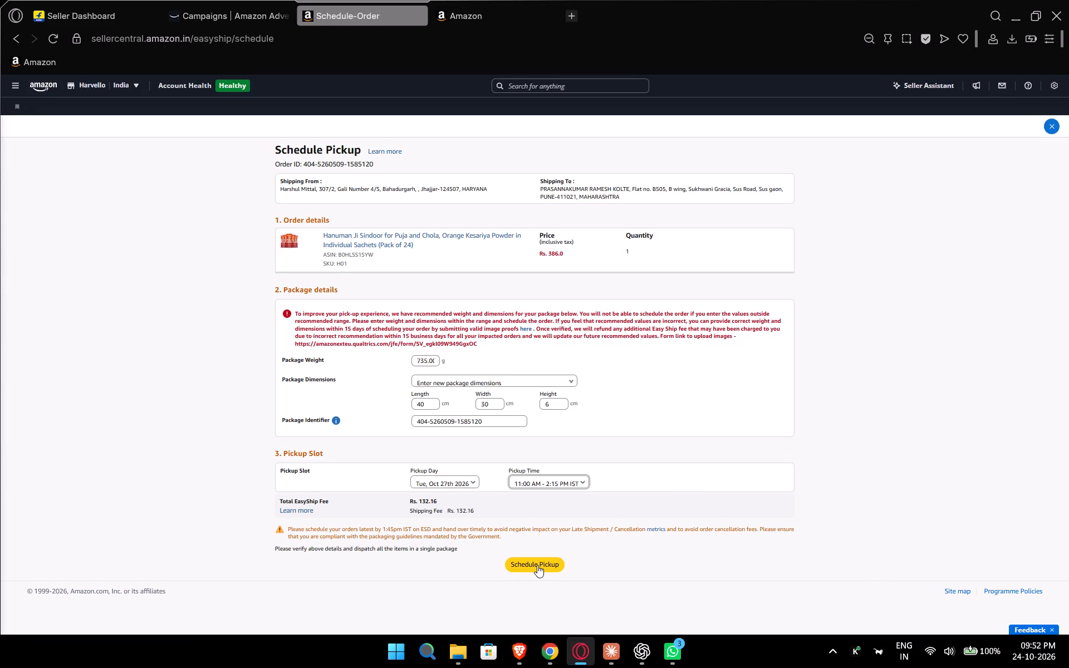
{"action": "left_click", "coordinate": [550, 481]}
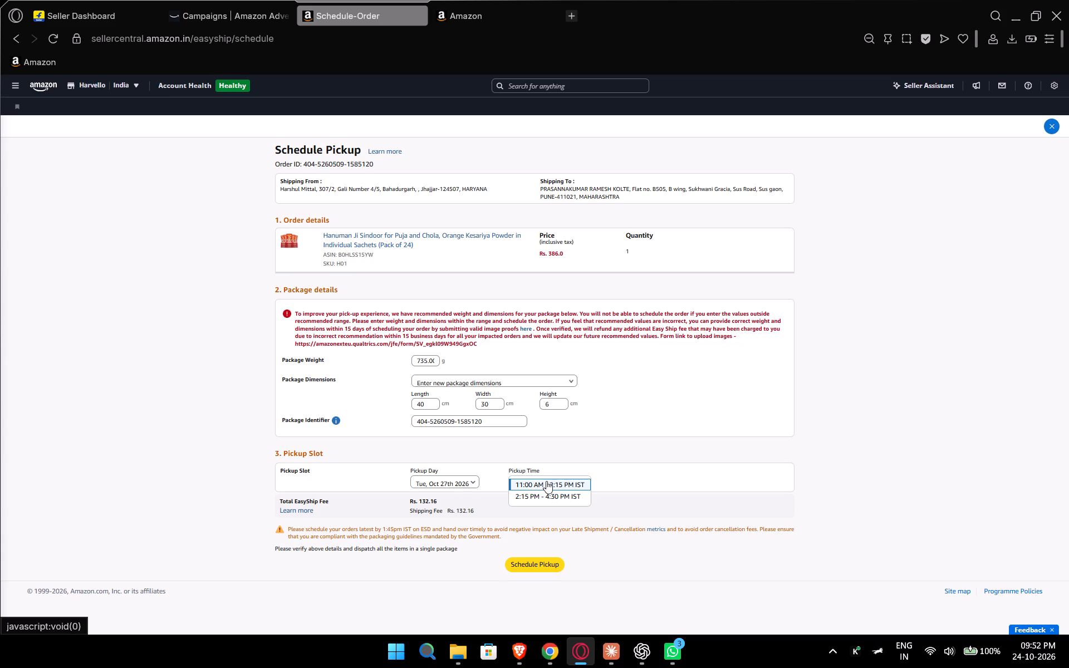
{"action": "left_click", "coordinate": [533, 484]}
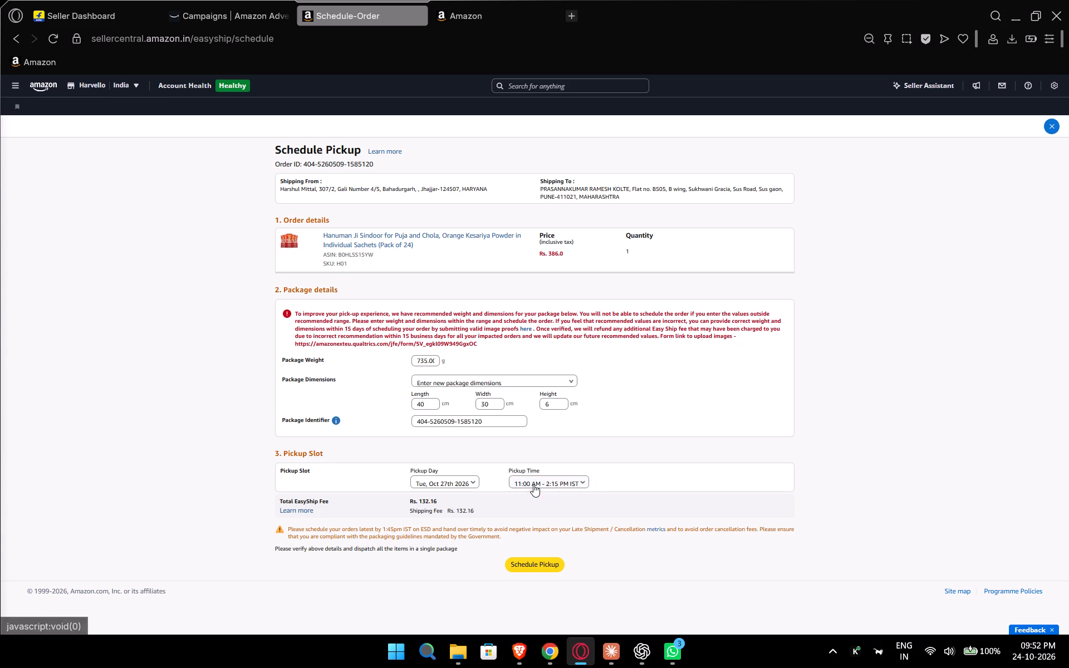
{"action": "left_click", "coordinate": [461, 484]}
{"action": "left_click", "coordinate": [439, 486]}
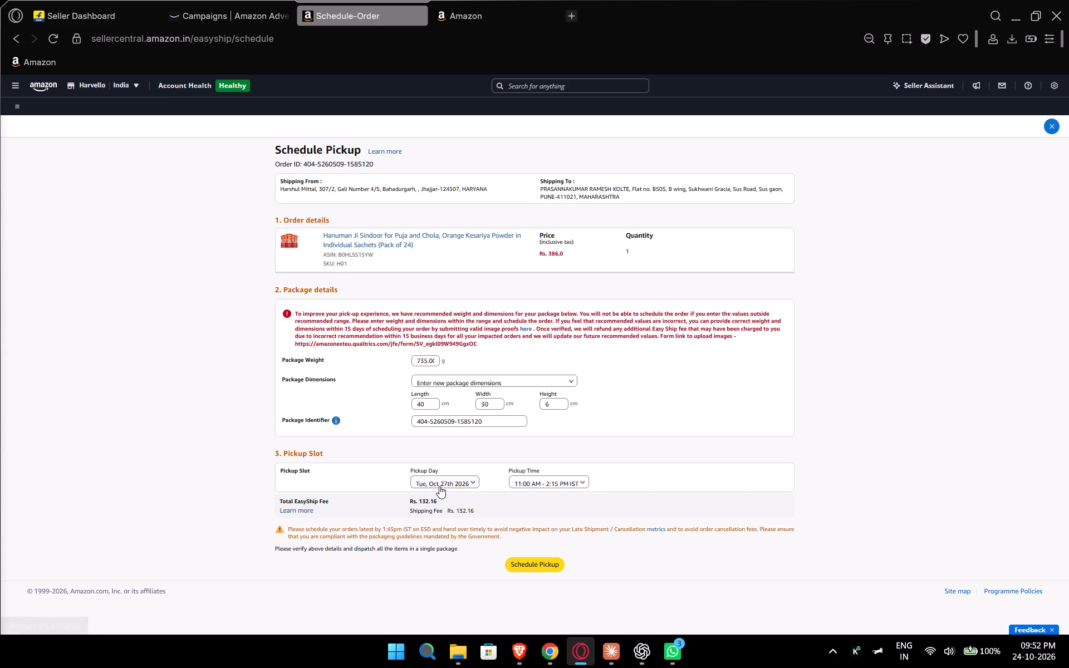
{"action": "left_click", "coordinate": [504, 510]}
{"action": "left_click", "coordinate": [556, 482]}
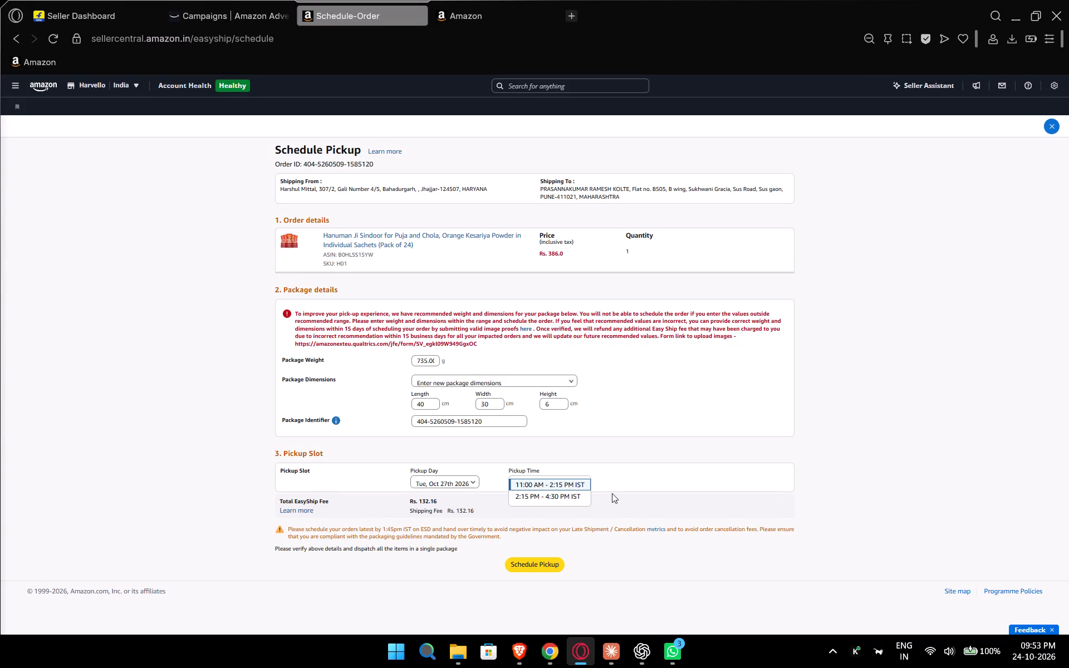
{"action": "left_click", "coordinate": [570, 484]}
{"action": "left_click", "coordinate": [552, 509]}
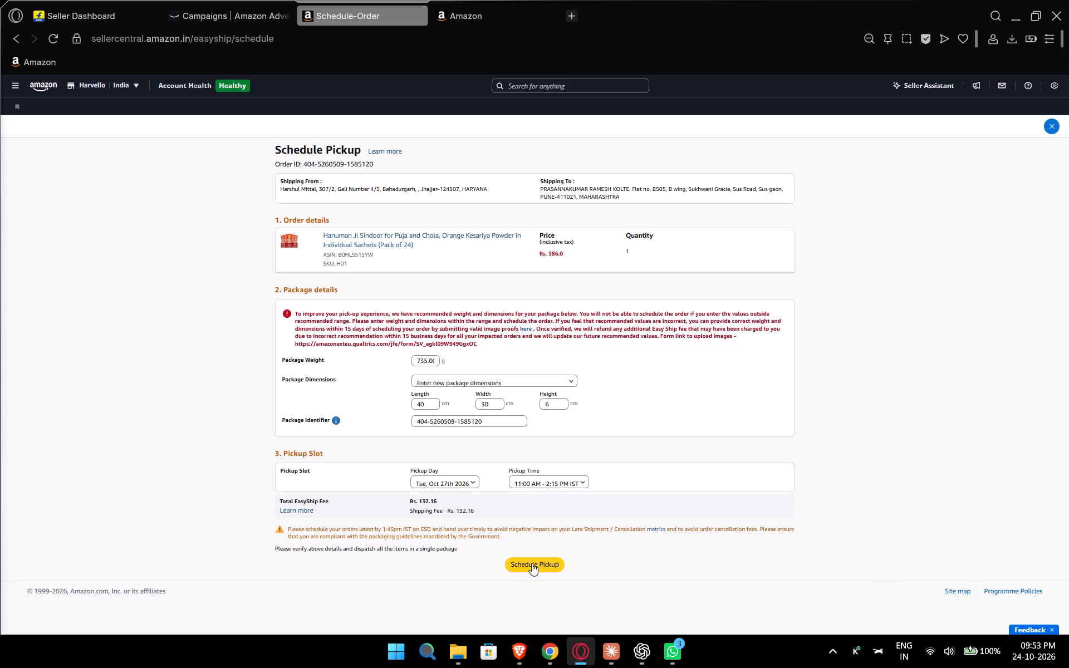
{"action": "left_click", "coordinate": [548, 480]}
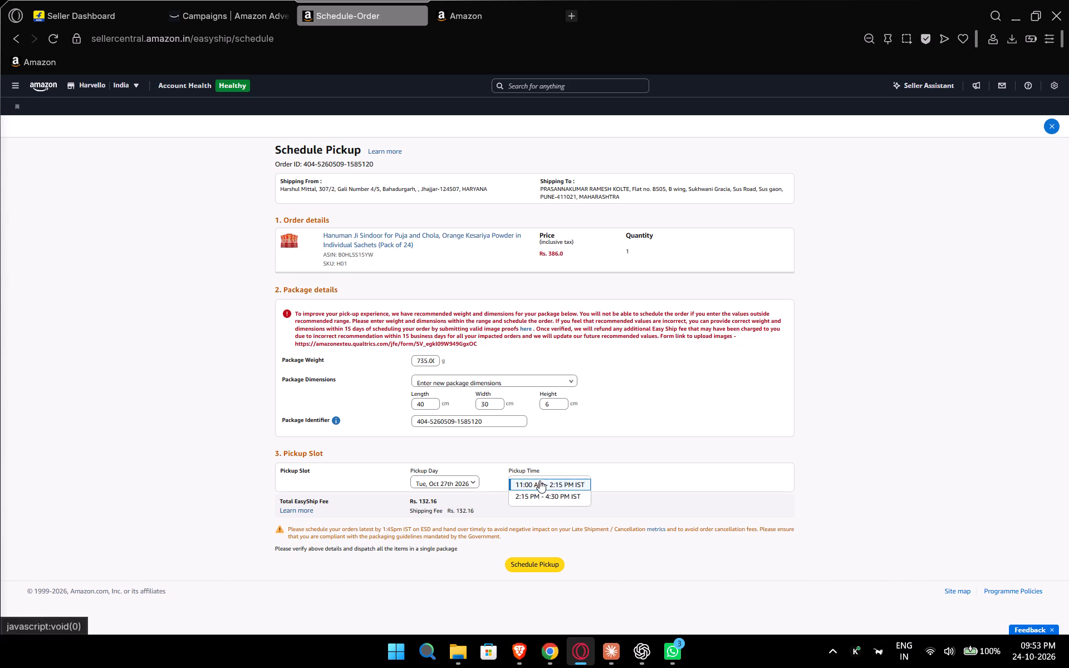
{"action": "left_click", "coordinate": [534, 480]}
{"action": "left_click", "coordinate": [528, 514]}
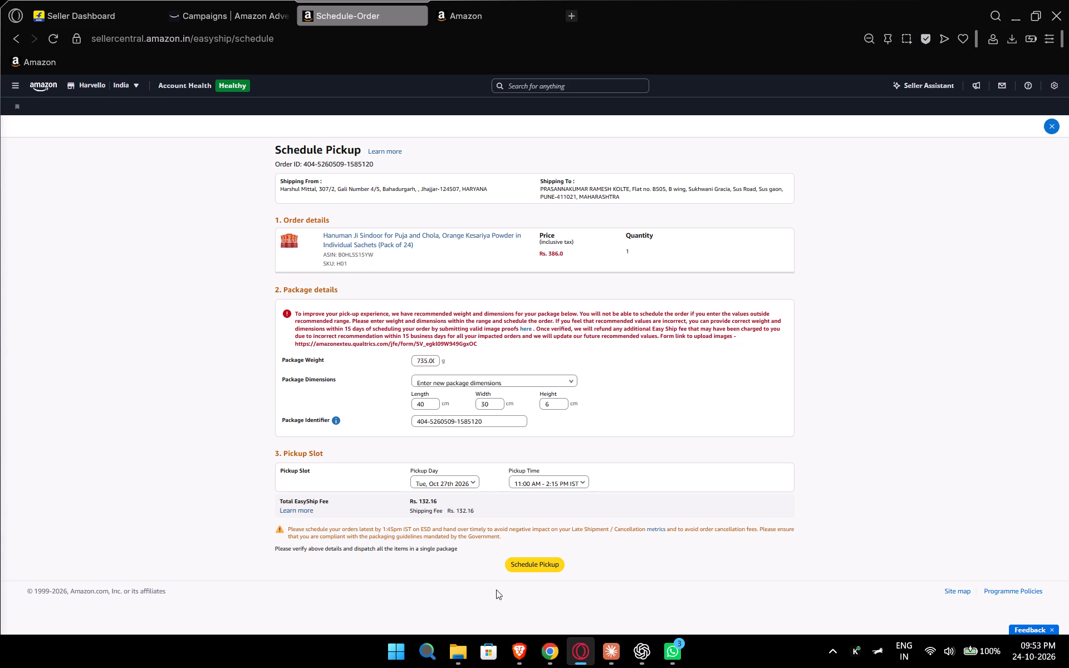
{"action": "left_click", "coordinate": [545, 567]}
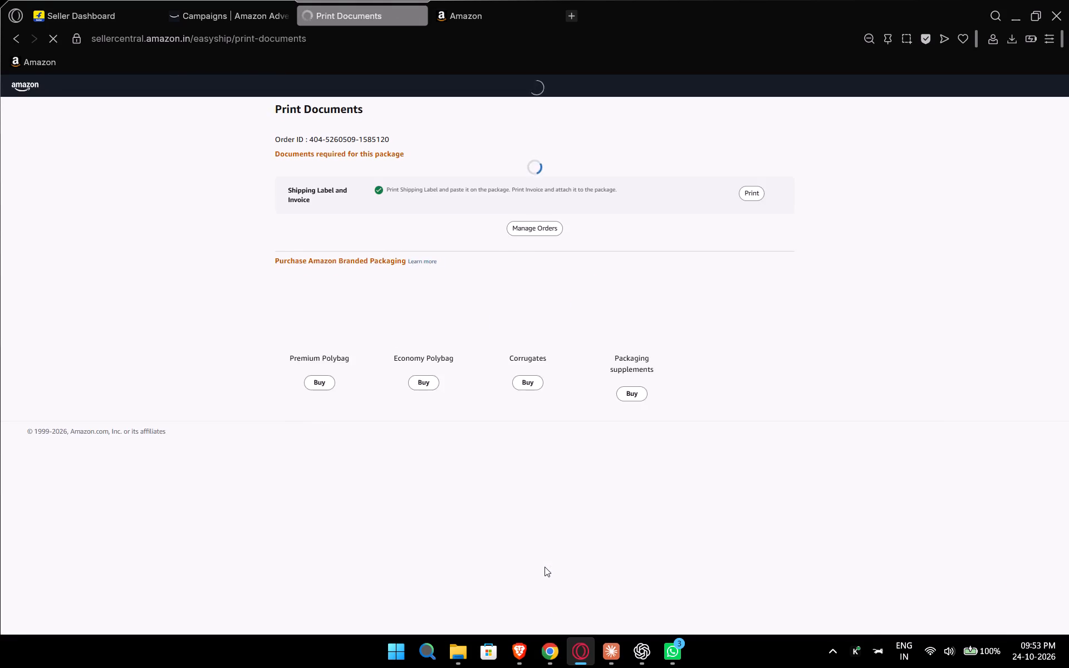
Open the order's shipping label and invoice for printing, check the print preview, and open the print destination choices.
{"action": "left_click", "coordinate": [753, 247]}
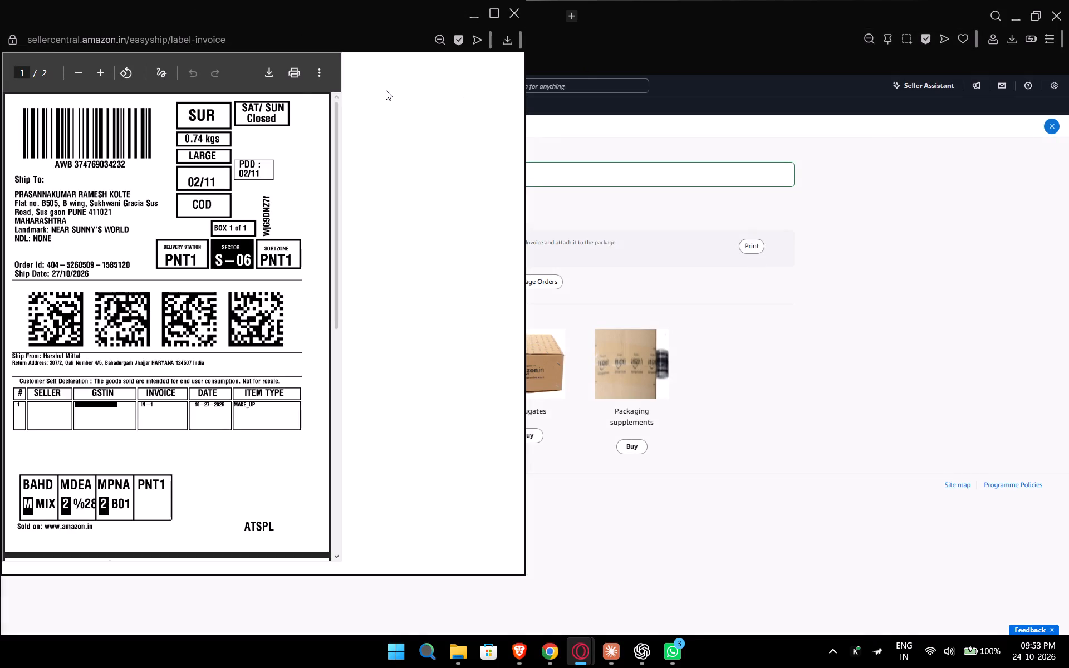
{"action": "left_click", "coordinate": [291, 79]}
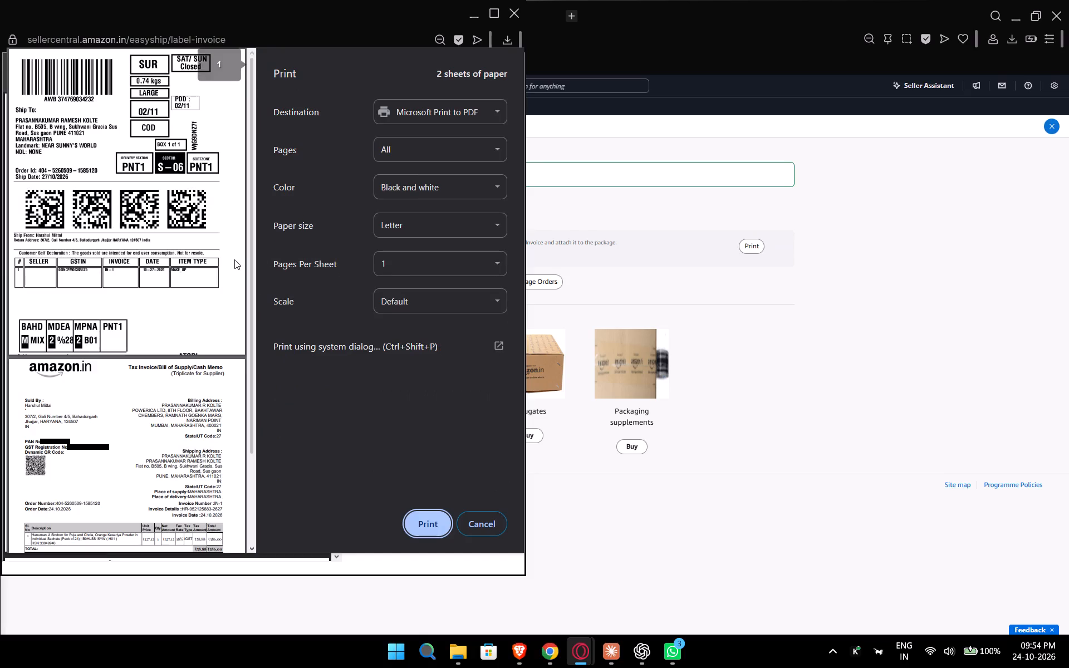
{"action": "scroll", "coordinate": [192, 365], "scroll_direction": "down", "scroll_amount": 5}
{"action": "scroll", "coordinate": [192, 365], "scroll_direction": "up", "scroll_amount": 3}
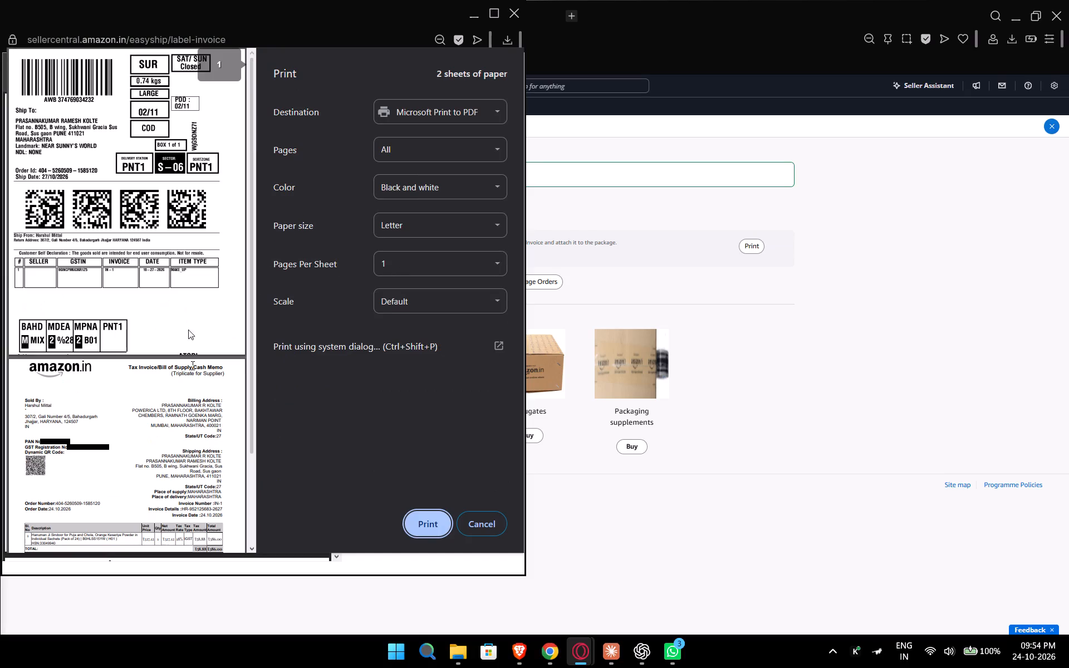
{"action": "scroll", "coordinate": [178, 275], "scroll_direction": "up", "scroll_amount": 1}
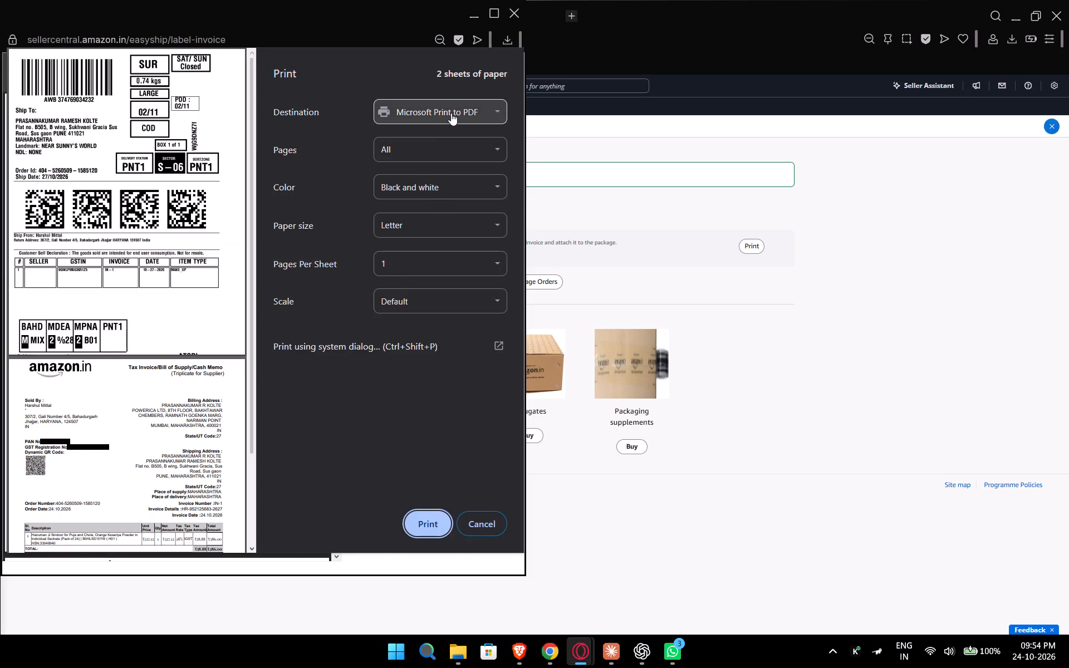
{"action": "left_click", "coordinate": [451, 113]}
{"action": "left_click", "coordinate": [437, 116]}
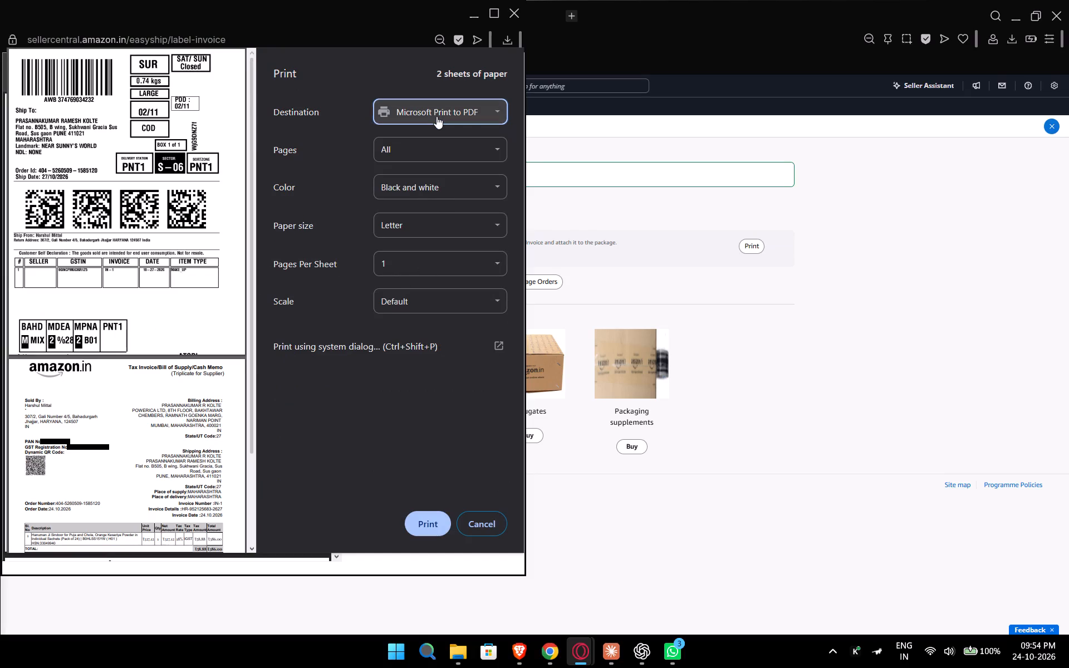
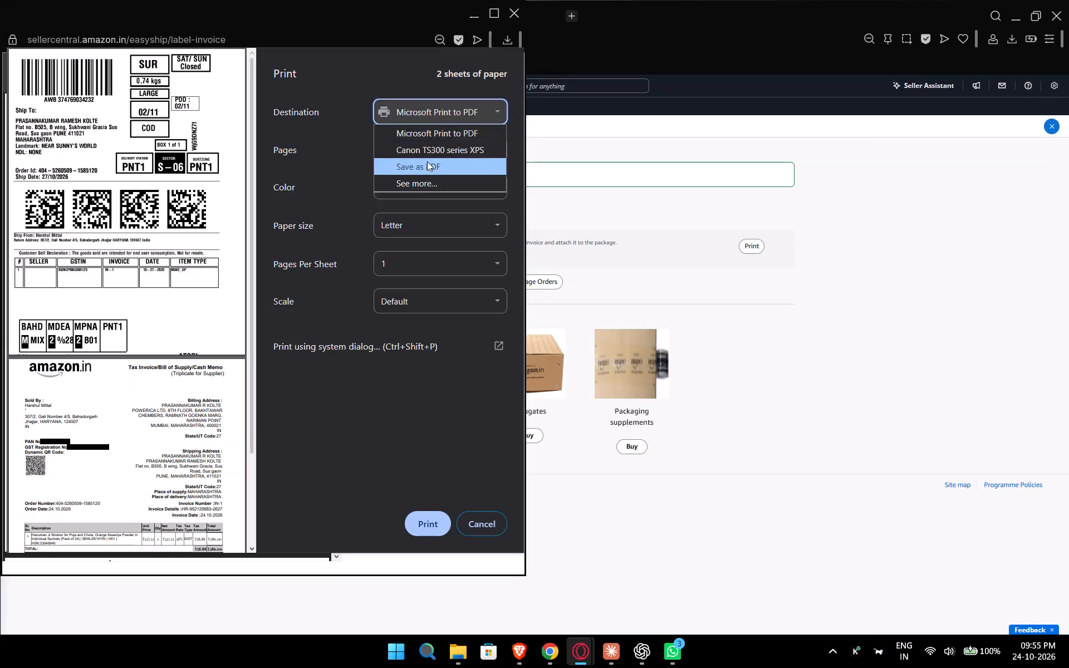
Choose the H30C-lite printer from the full list of destinations for the label and invoice.
{"action": "left_click", "coordinate": [419, 188]}
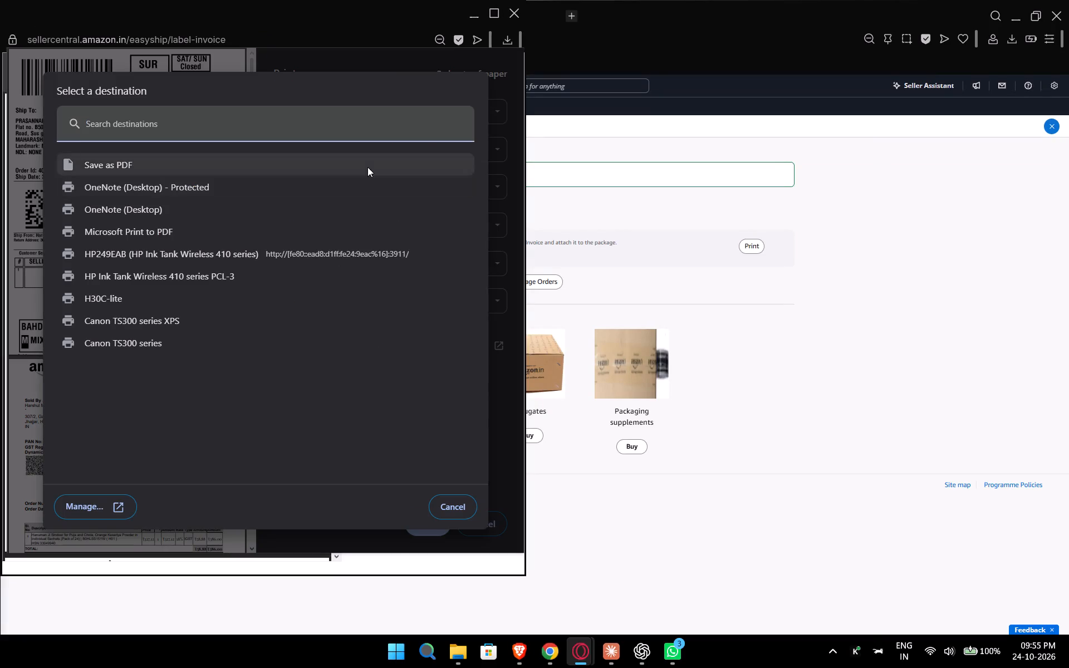
{"action": "left_click", "coordinate": [175, 303]}
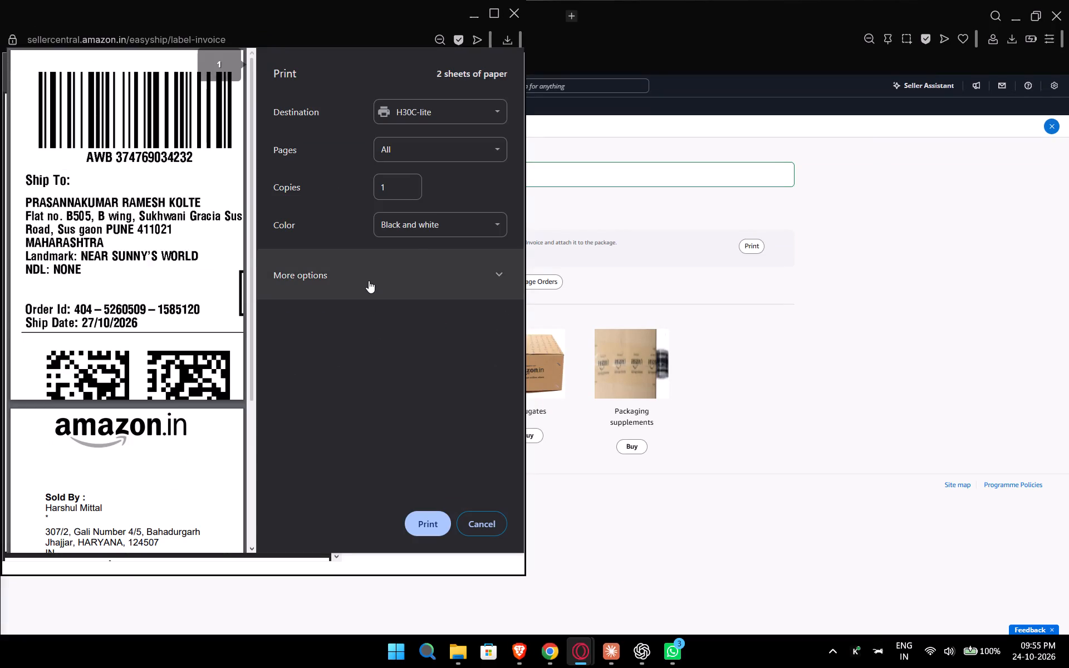
Expand the additional print options, check the color choices, and set the scale first to Fit to page and finally to Fit to paper.
{"action": "left_click", "coordinate": [417, 260]}
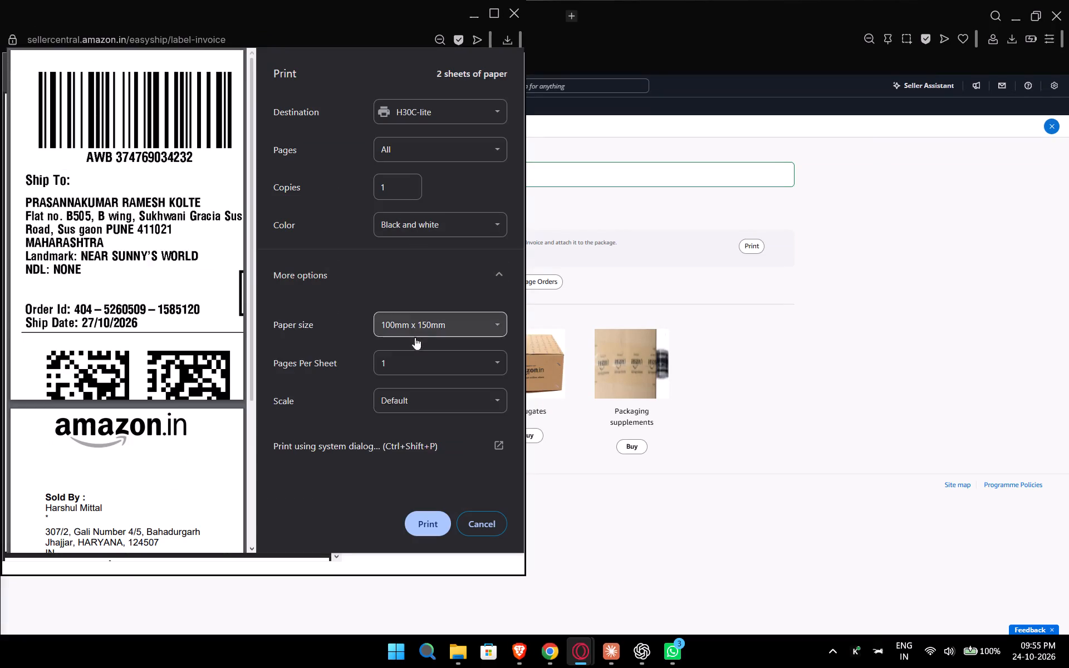
{"action": "left_click", "coordinate": [431, 228]}
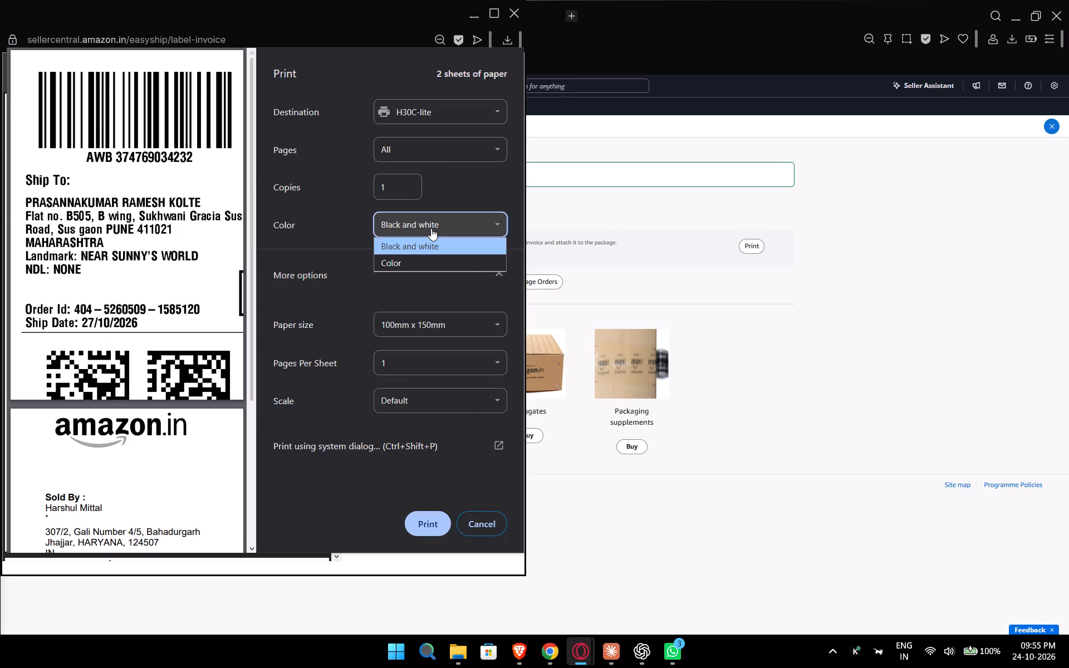
{"action": "left_click", "coordinate": [338, 238]}
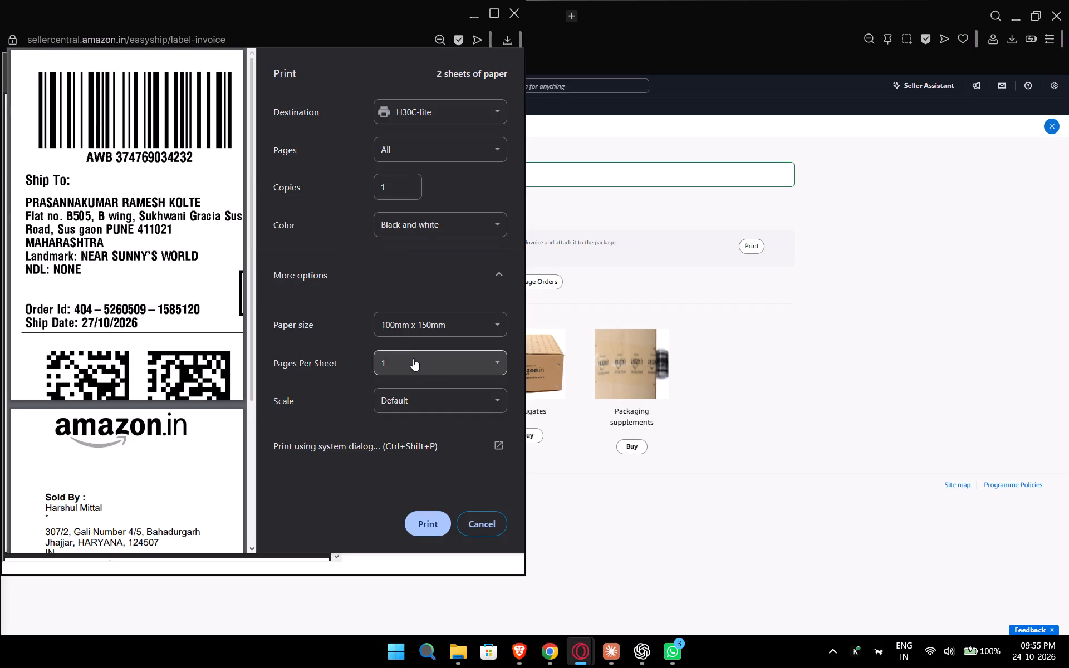
{"action": "left_click", "coordinate": [414, 395]}
{"action": "left_click", "coordinate": [416, 435]}
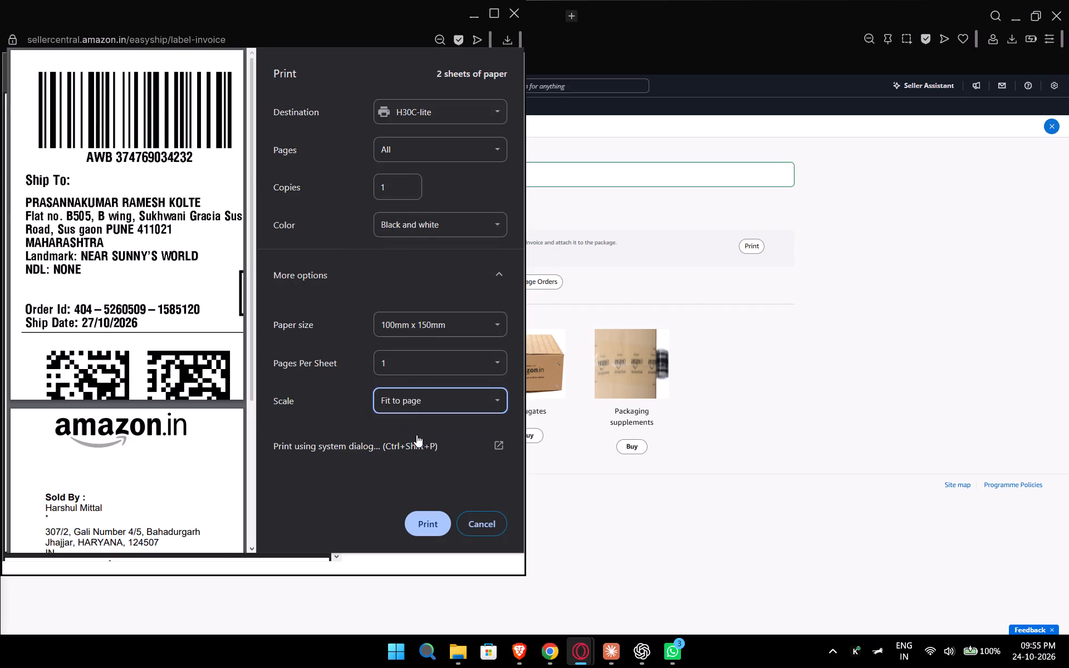
{"action": "left_click", "coordinate": [421, 390]}
{"action": "left_click", "coordinate": [415, 455]}
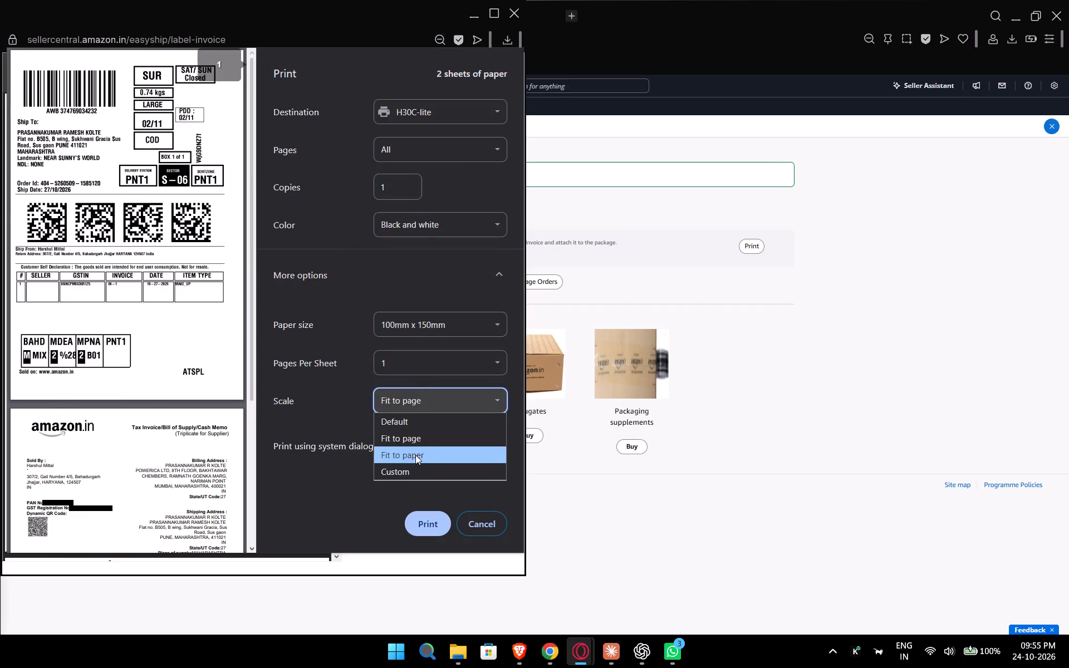
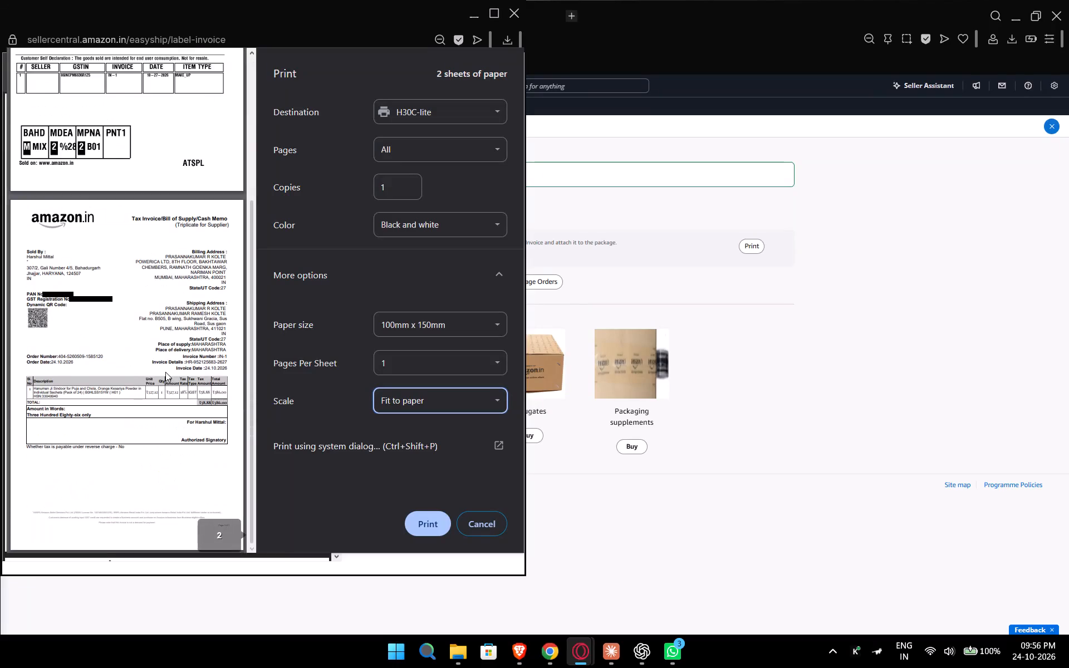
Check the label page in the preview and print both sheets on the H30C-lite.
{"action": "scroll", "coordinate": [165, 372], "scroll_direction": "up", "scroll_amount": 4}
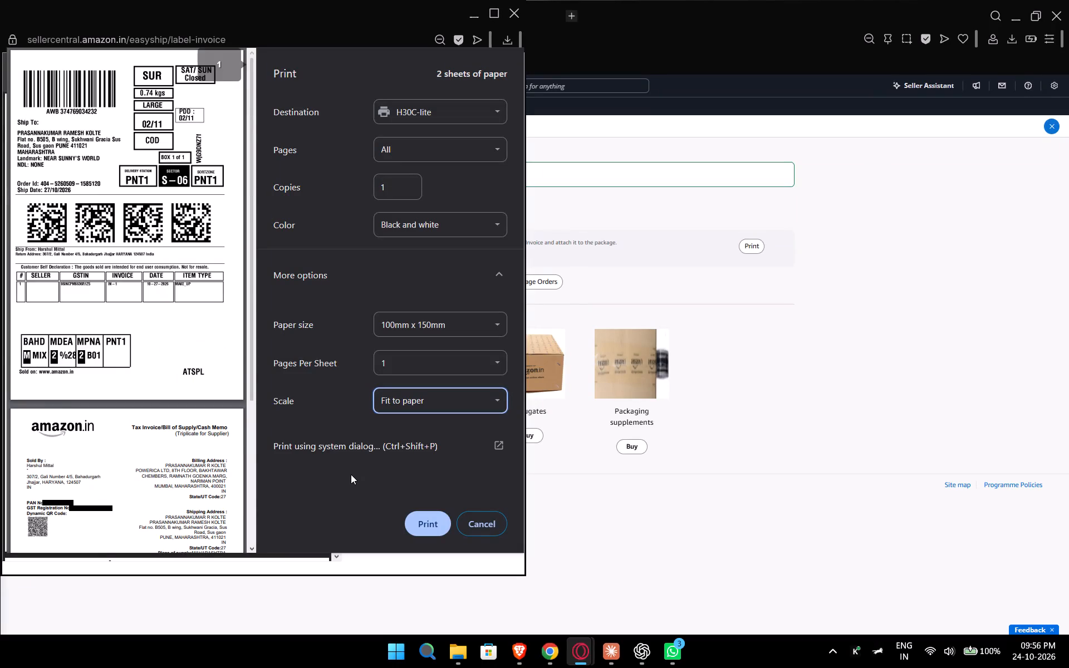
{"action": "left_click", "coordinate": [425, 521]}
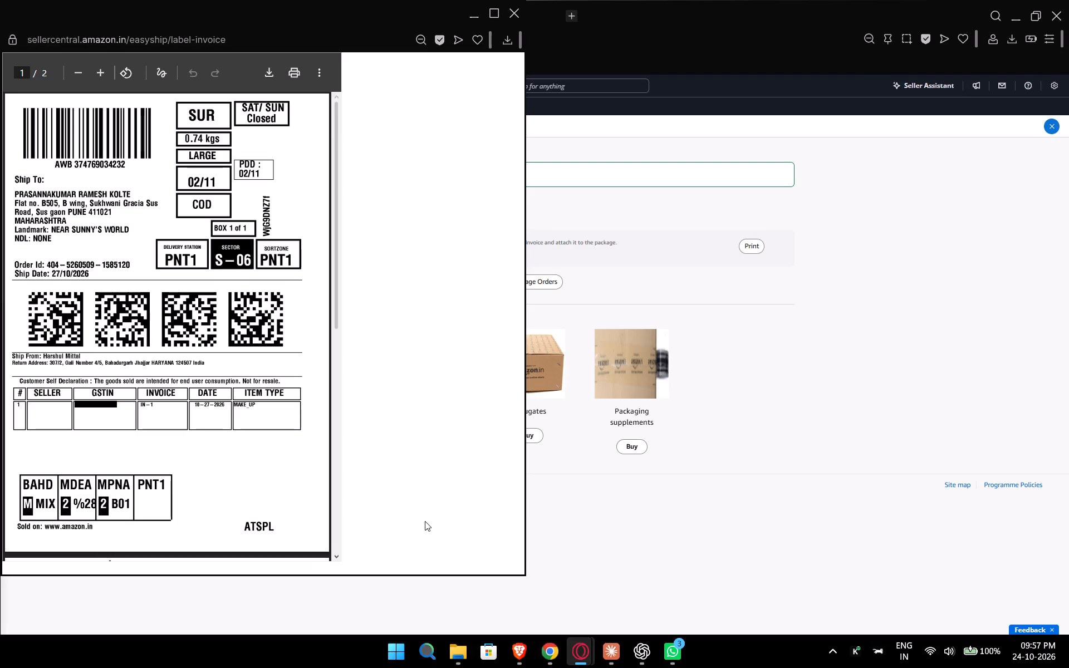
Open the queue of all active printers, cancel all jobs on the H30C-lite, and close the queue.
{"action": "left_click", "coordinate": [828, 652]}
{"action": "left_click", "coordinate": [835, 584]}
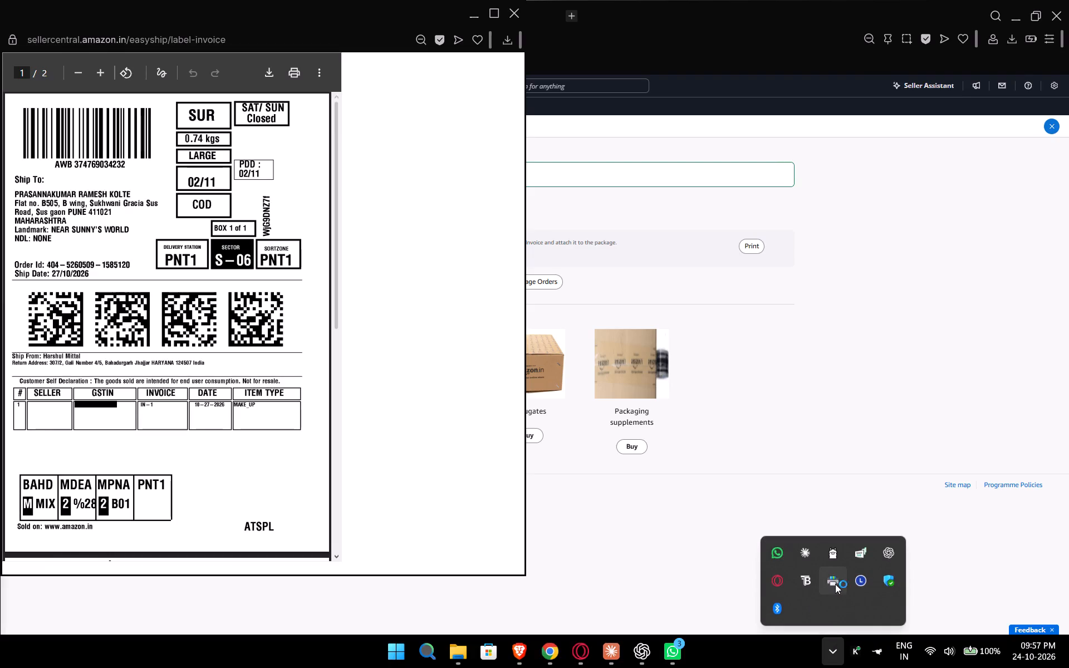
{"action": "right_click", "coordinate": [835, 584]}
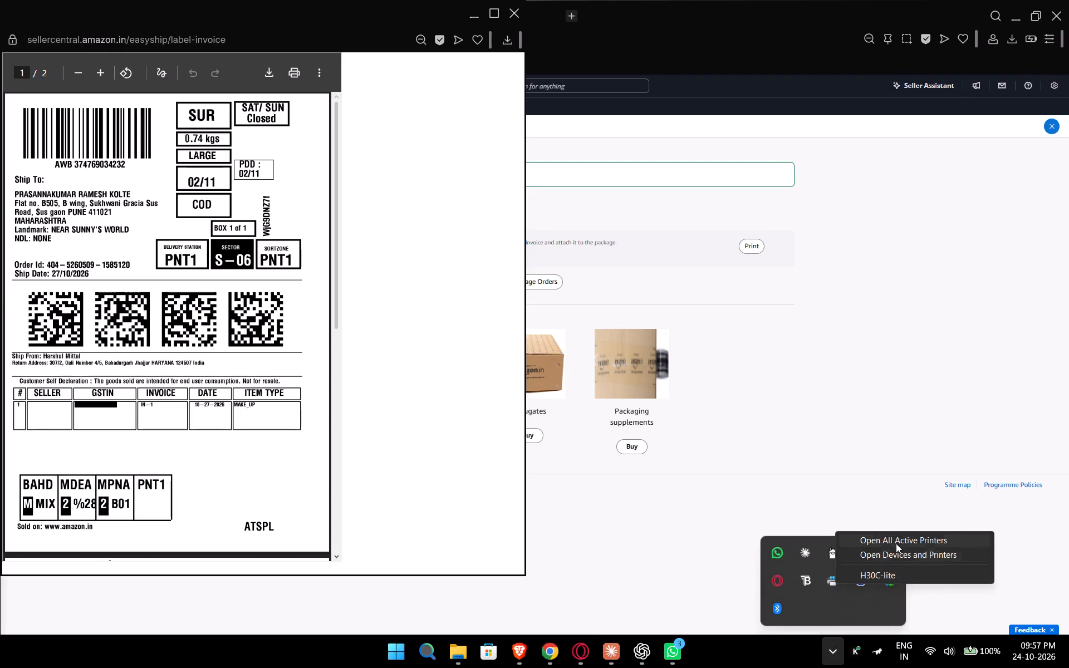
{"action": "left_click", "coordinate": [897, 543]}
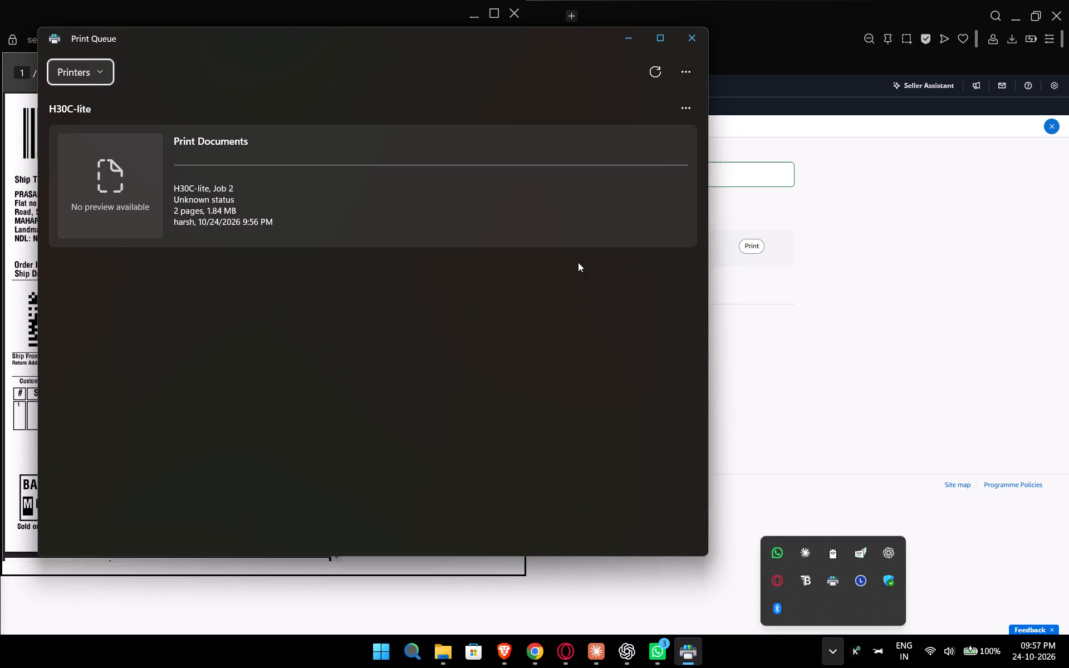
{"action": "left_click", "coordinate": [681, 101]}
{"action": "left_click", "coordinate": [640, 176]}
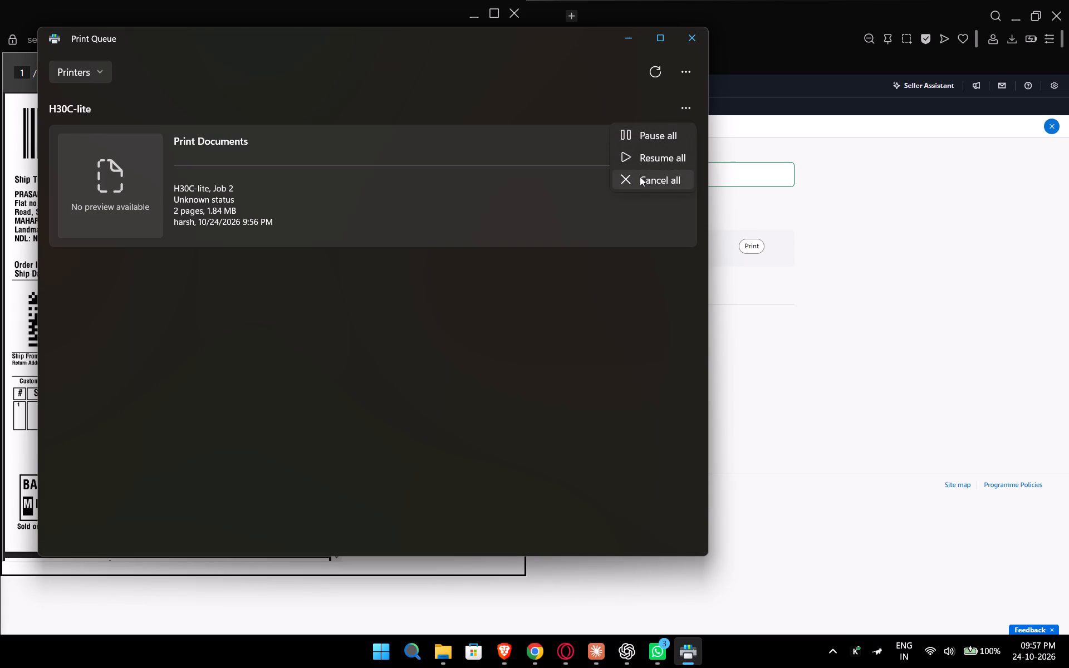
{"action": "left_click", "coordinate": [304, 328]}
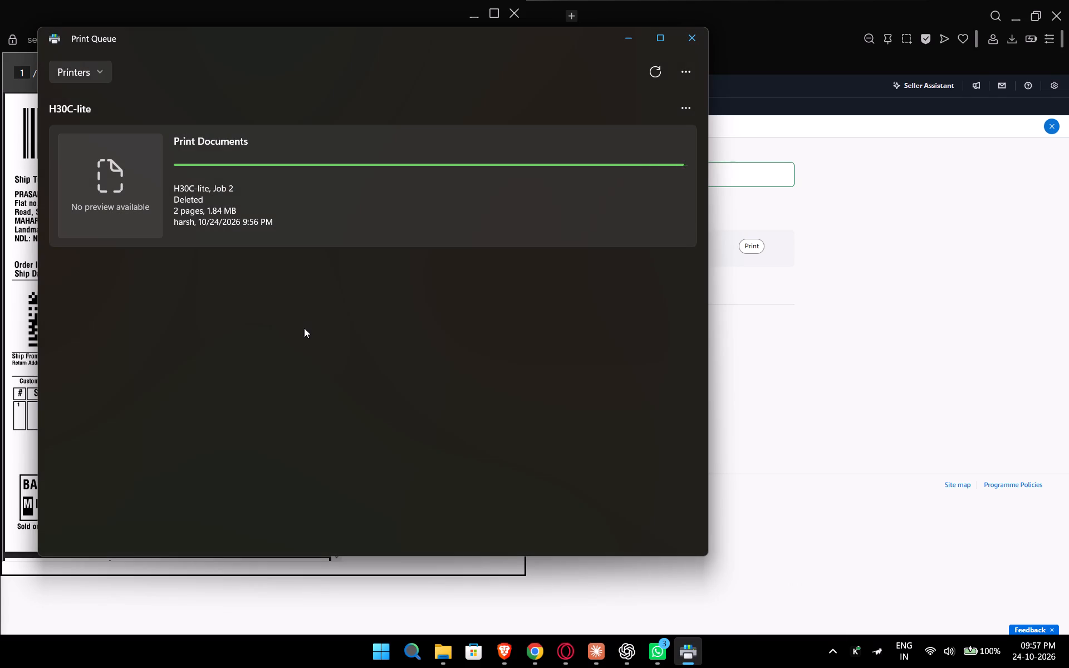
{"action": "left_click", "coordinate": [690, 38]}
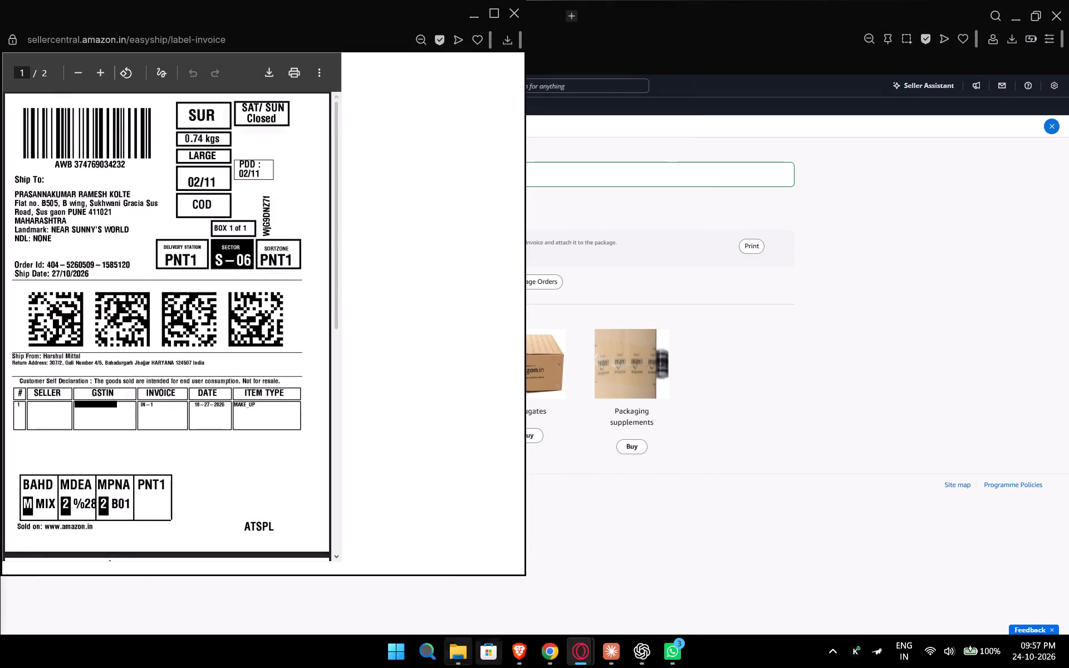
Close the leftover image folder window and open the Windows Driver folder inside the Windows Driver archive in Downloads.
{"action": "left_click", "coordinate": [467, 667]}
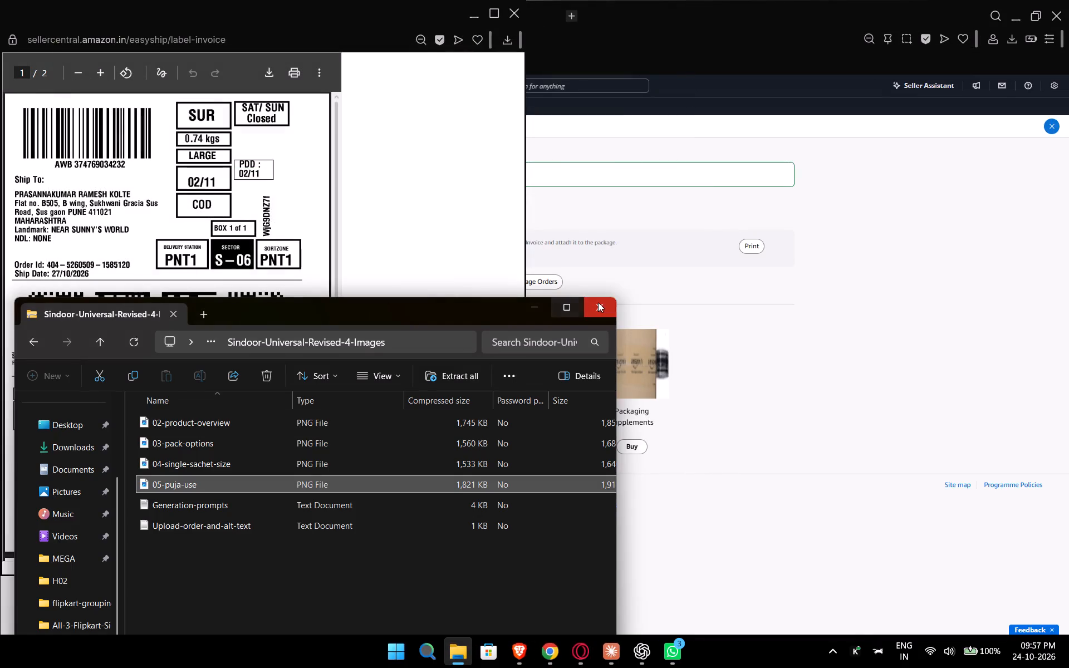
{"action": "left_click", "coordinate": [599, 302]}
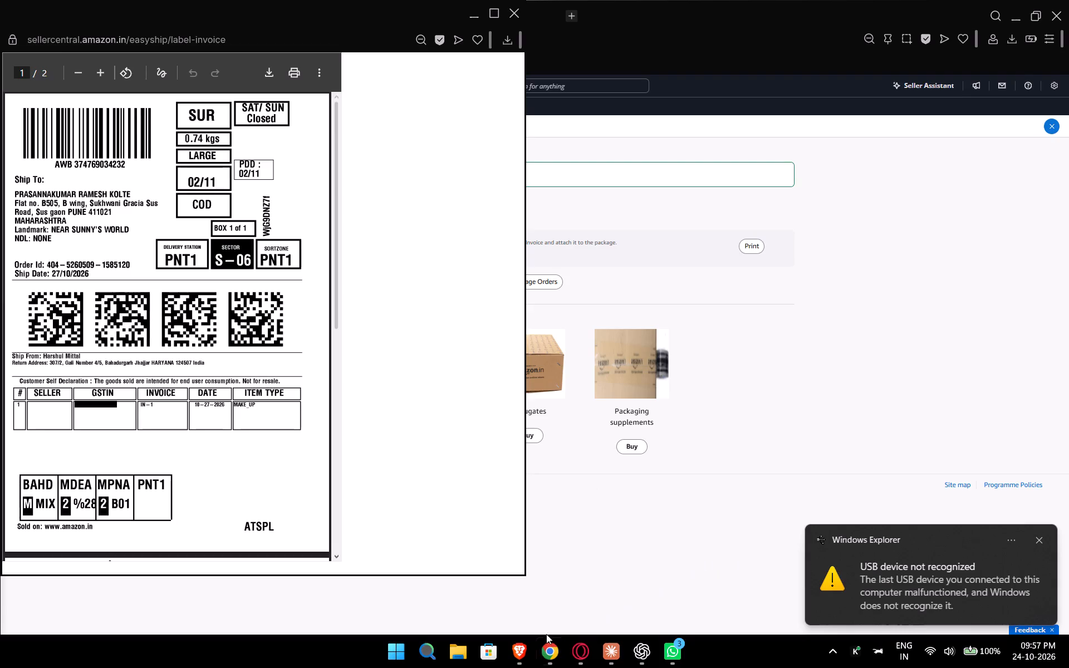
{"action": "left_click", "coordinate": [456, 652]}
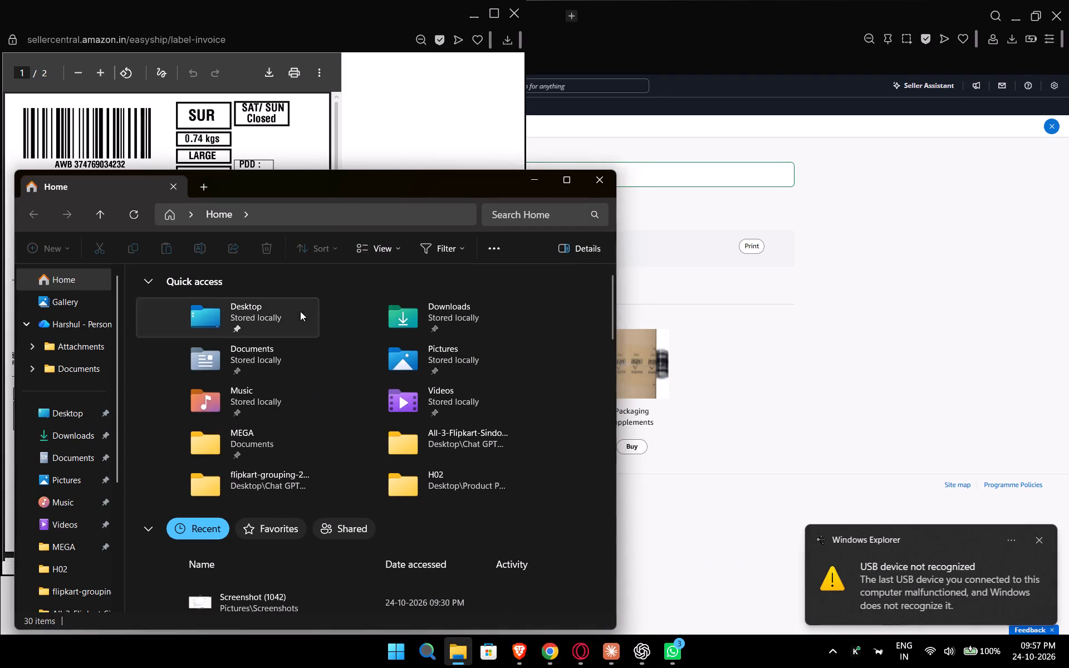
{"action": "left_click_drag", "start_coordinate": [417, 179], "coordinate": [620, 58]}
{"action": "left_click", "coordinate": [267, 312]}
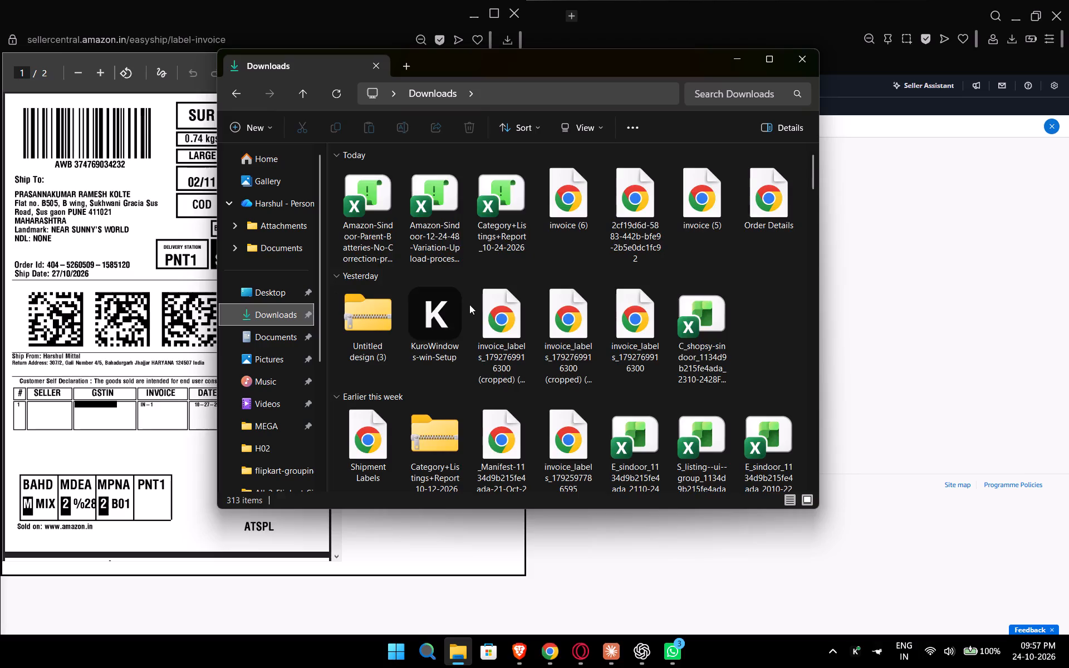
{"action": "scroll", "coordinate": [463, 354], "scroll_direction": "down", "scroll_amount": 4}
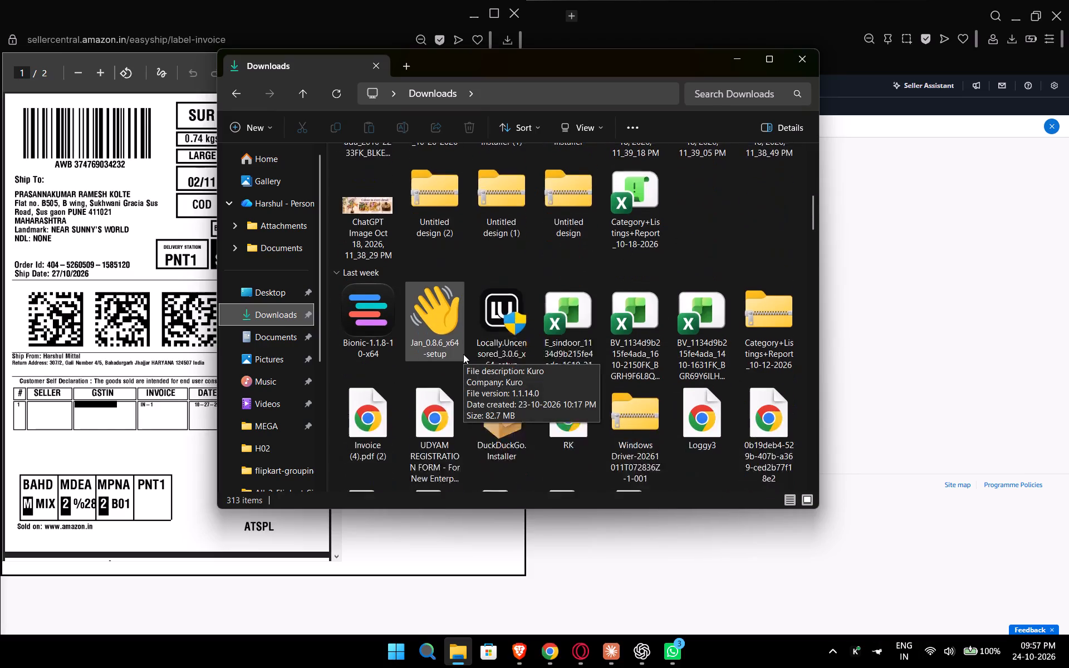
{"action": "scroll", "coordinate": [463, 354], "scroll_direction": "down", "scroll_amount": 2}
{"action": "double_click", "coordinate": [639, 317]}
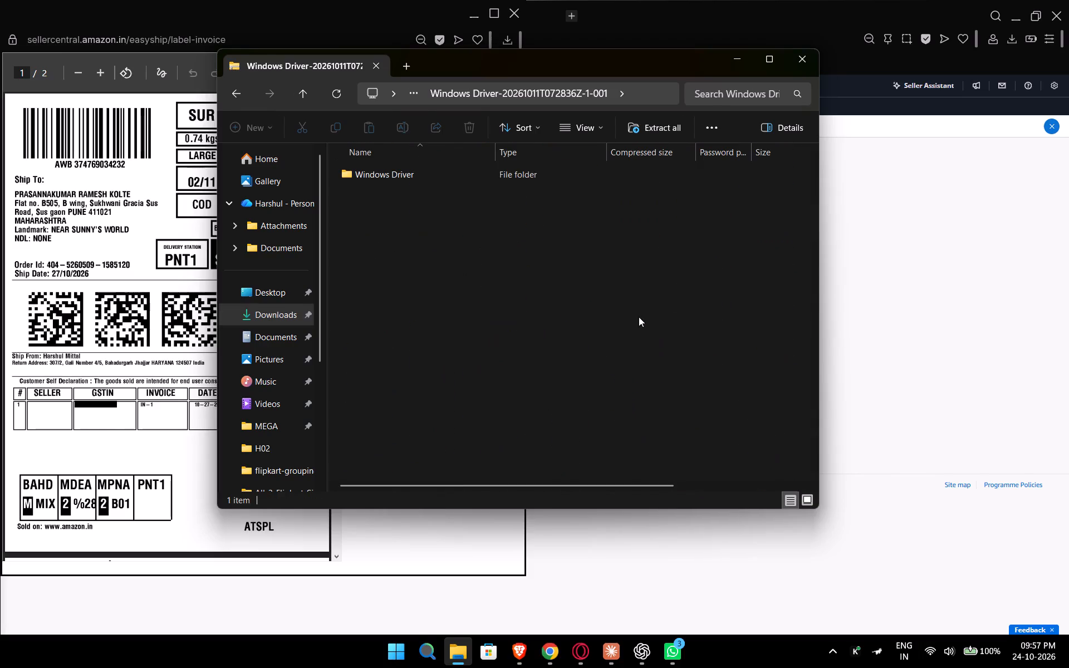
{"action": "double_click", "coordinate": [411, 173]}
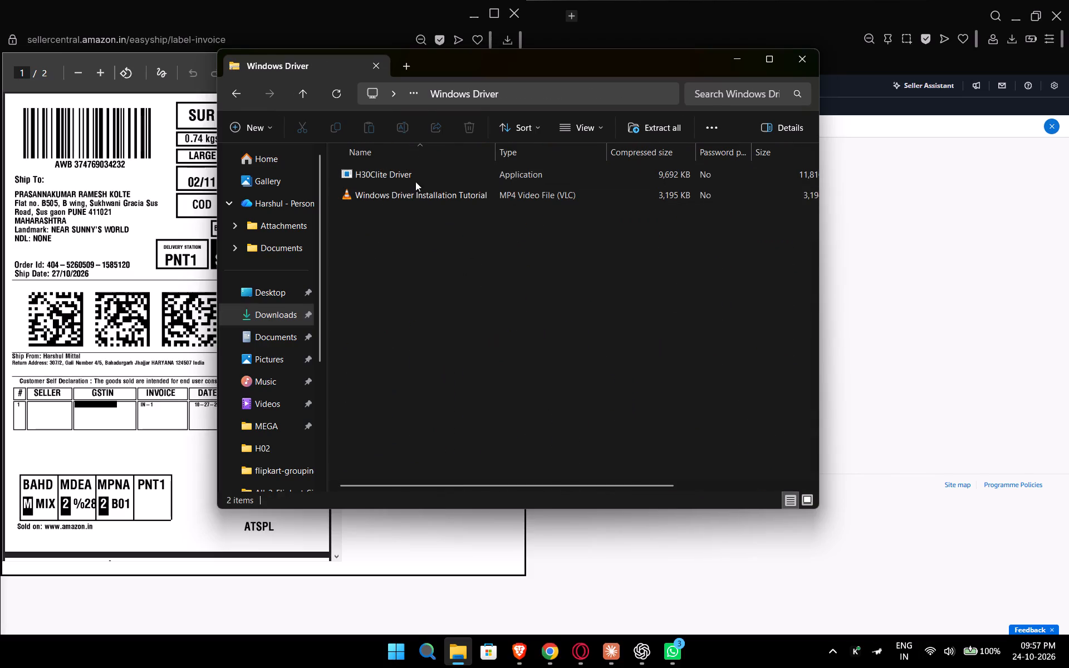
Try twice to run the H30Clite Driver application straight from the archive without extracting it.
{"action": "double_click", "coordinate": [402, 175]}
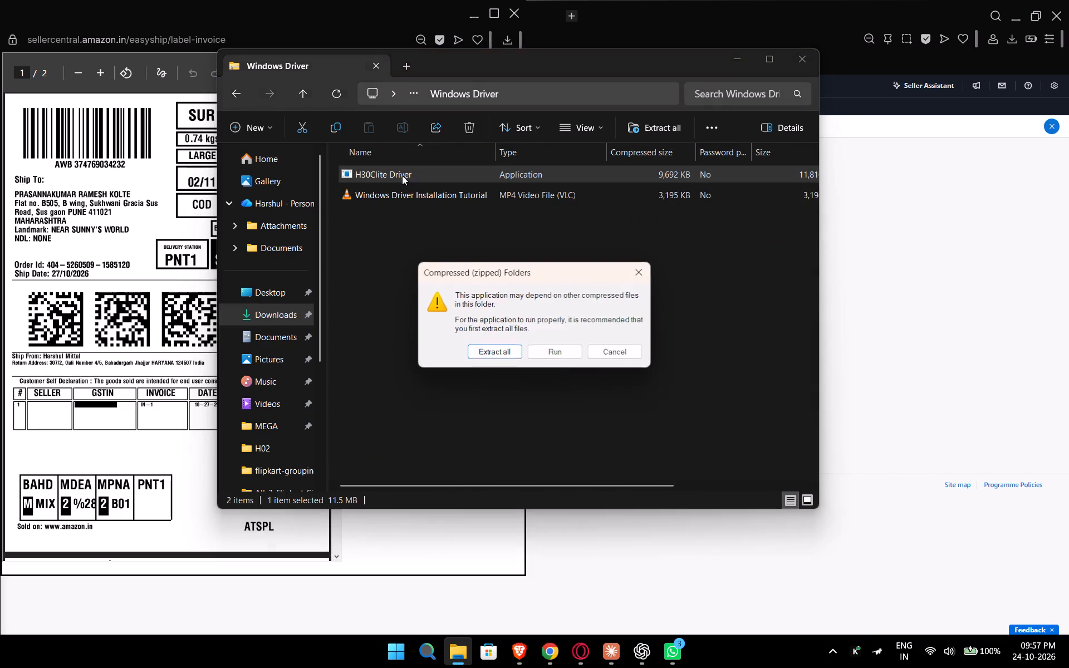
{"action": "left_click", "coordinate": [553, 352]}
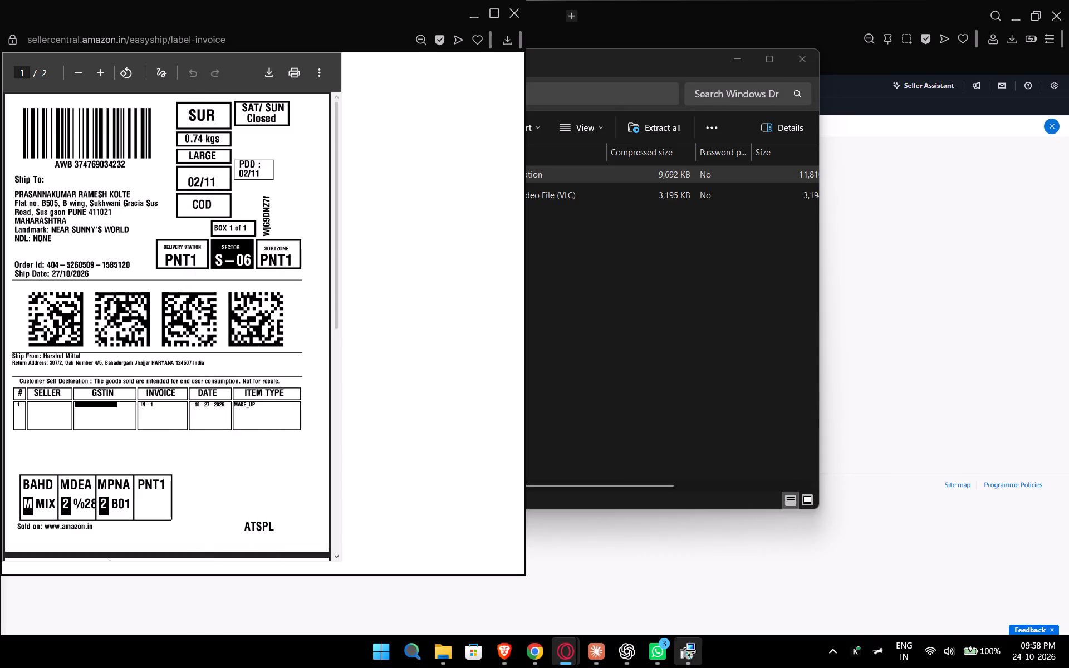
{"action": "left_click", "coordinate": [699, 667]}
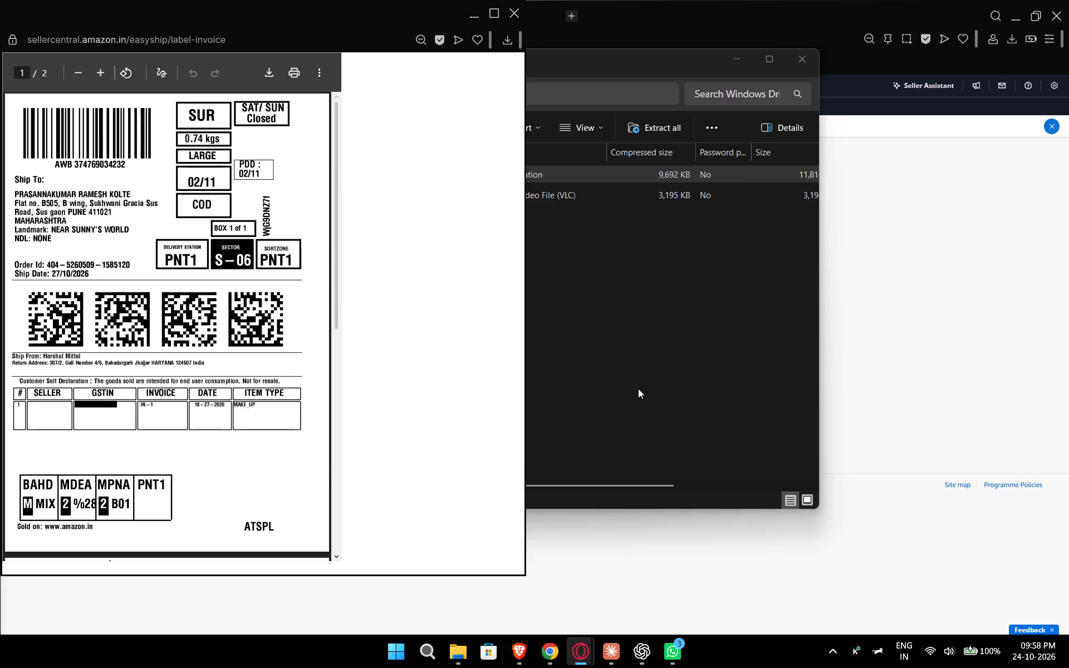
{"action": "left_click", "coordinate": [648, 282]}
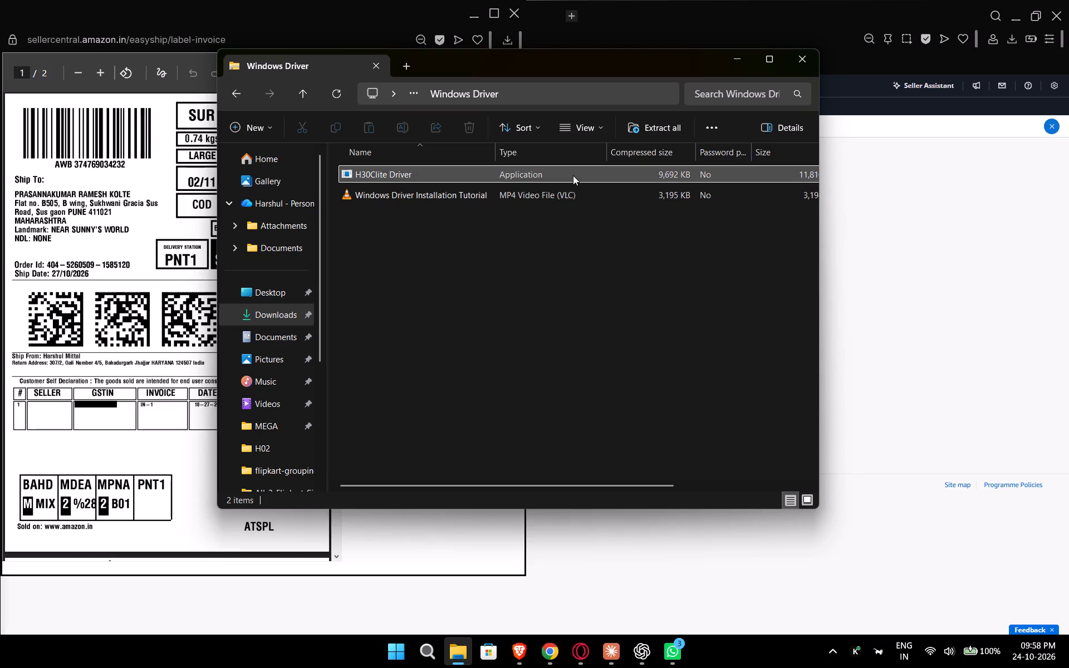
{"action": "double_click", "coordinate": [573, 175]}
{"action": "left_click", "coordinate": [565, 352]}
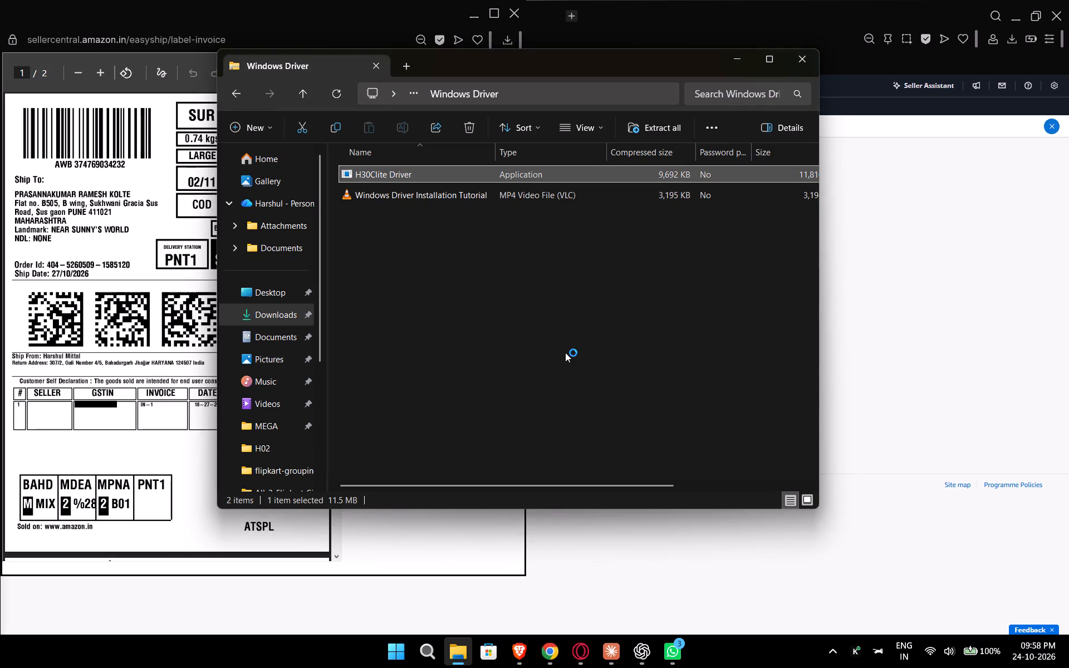
Extract all driver files to the suggested Windows Driver-20261011T072836Z-1-001 folder in Downloads and open the extracted Windows Driver folder.
{"action": "double_click", "coordinate": [544, 175]}
{"action": "left_click", "coordinate": [502, 353]}
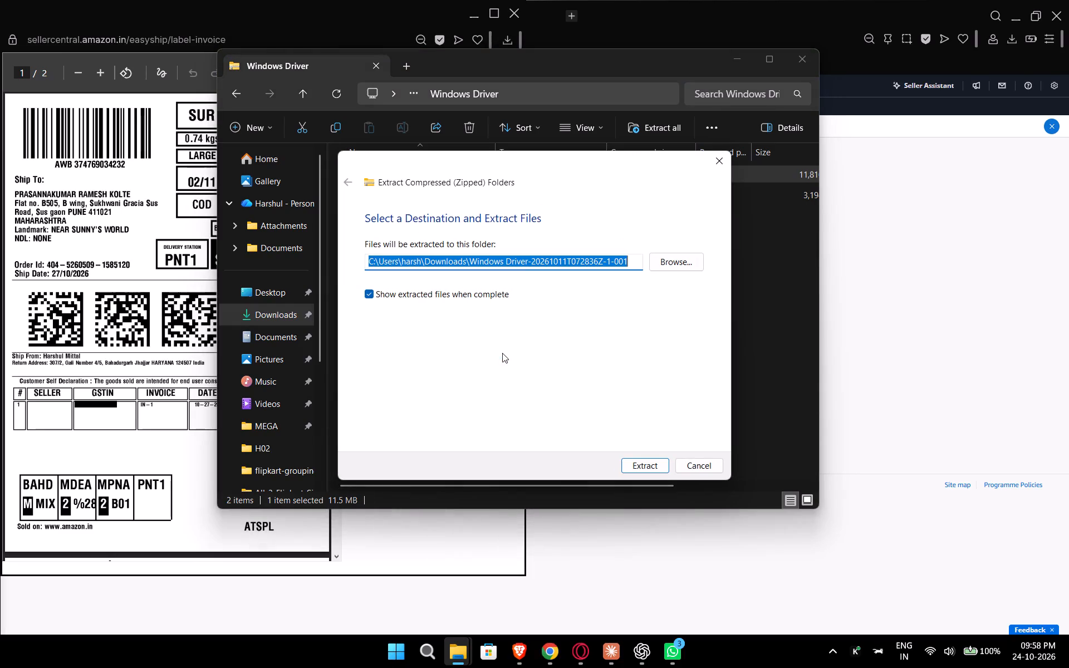
{"action": "left_click", "coordinate": [649, 471]}
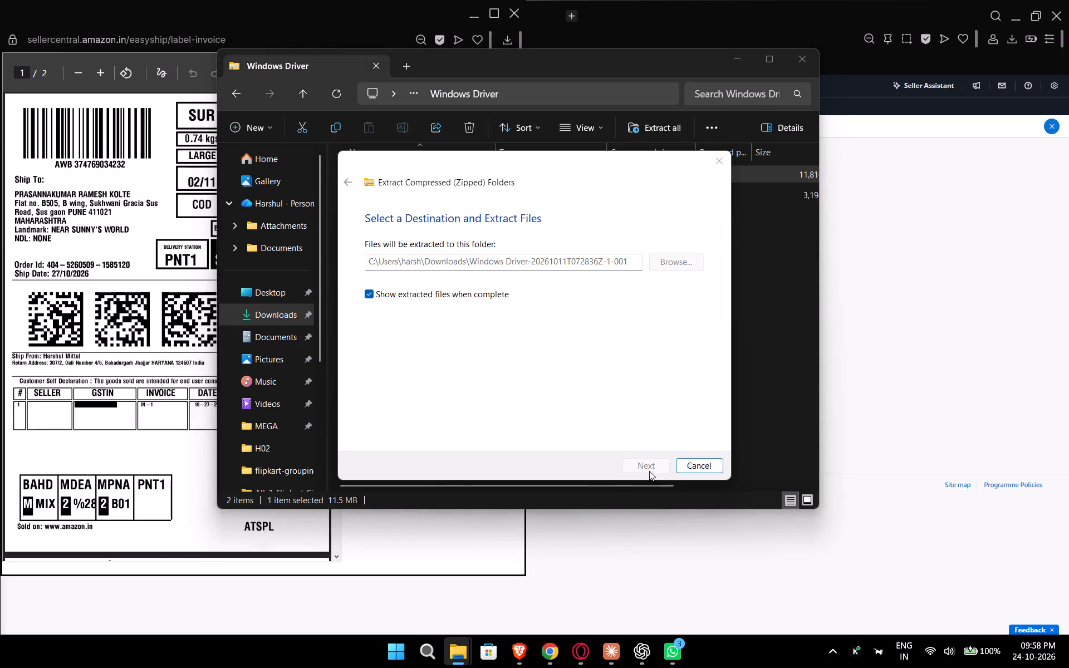
{"action": "left_click", "coordinate": [330, 261]}
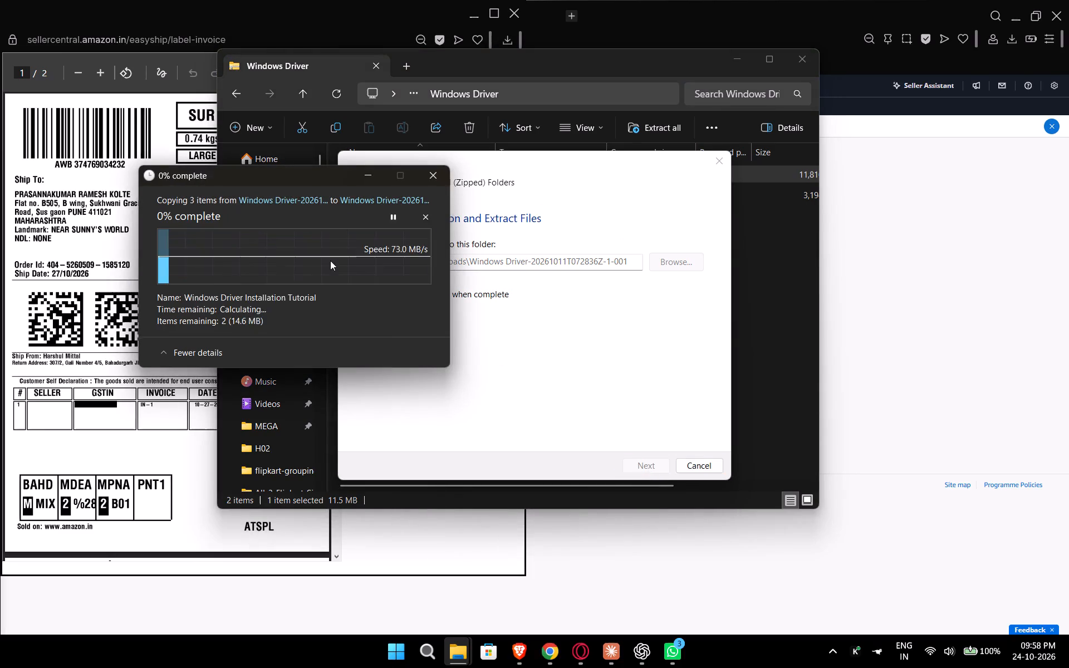
{"action": "double_click", "coordinate": [502, 208]}
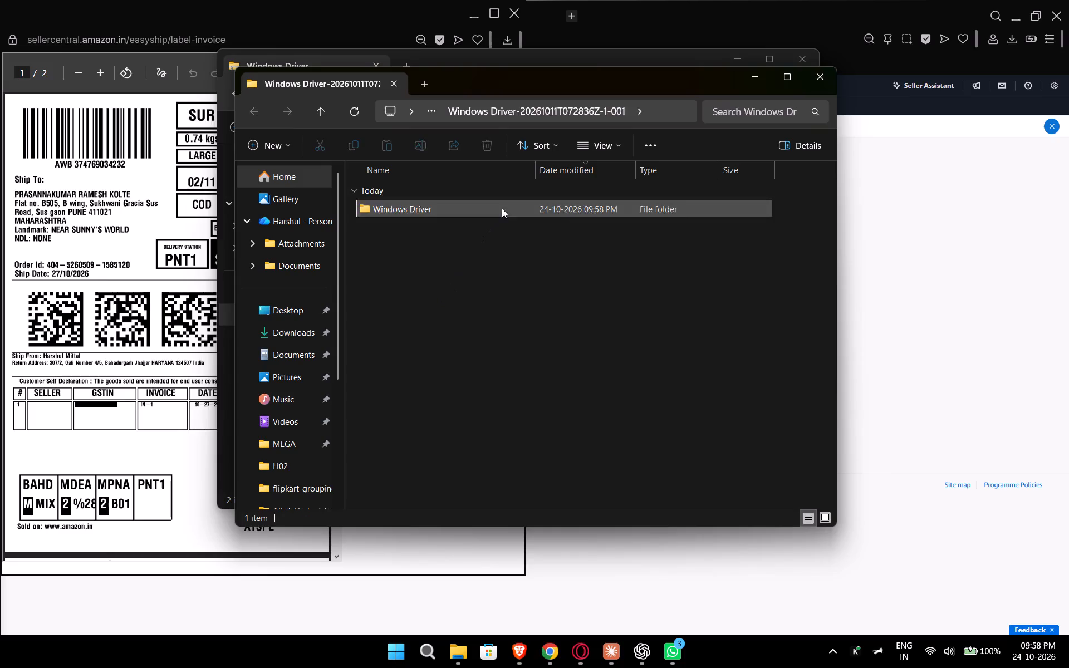